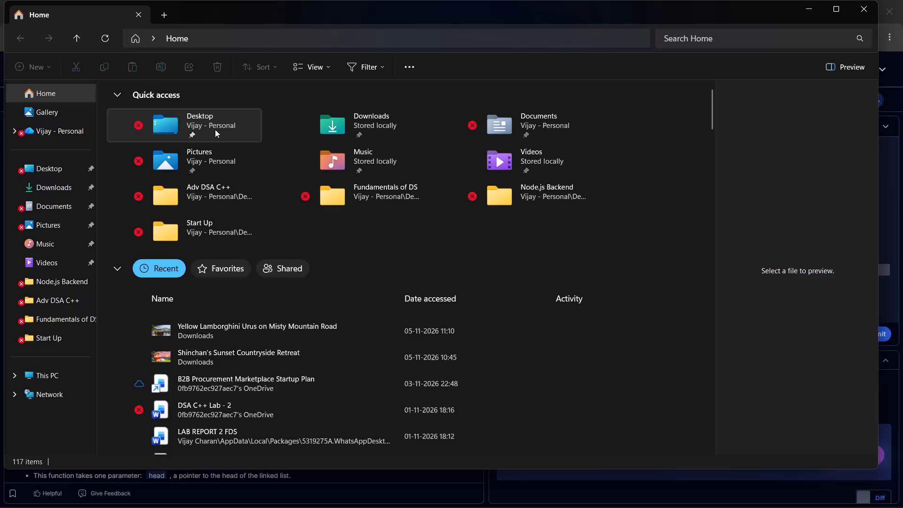
# Open the Adv DSA C++ folder inside Desktop, 2nd Year, 2nd Term.
pyautogui.doubleClick(215, 129)
pyautogui.doubleClick(210, 112)
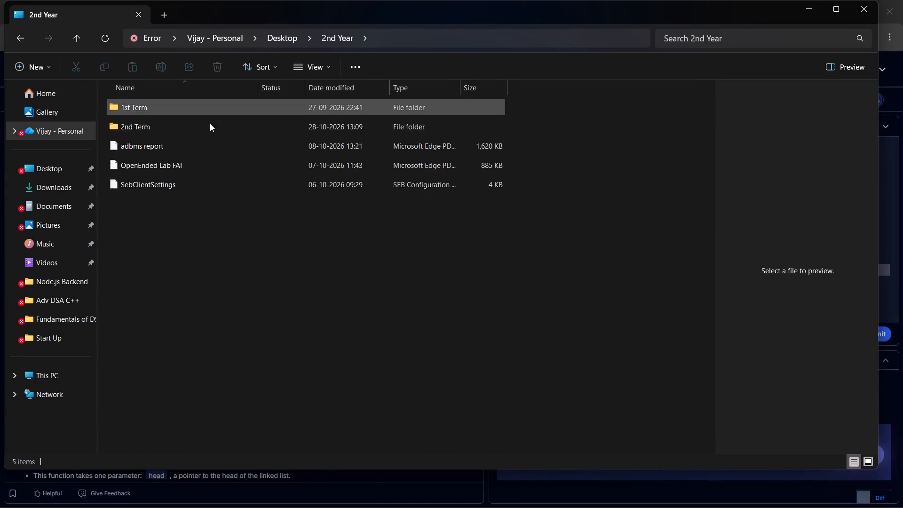
pyautogui.doubleClick(210, 133)
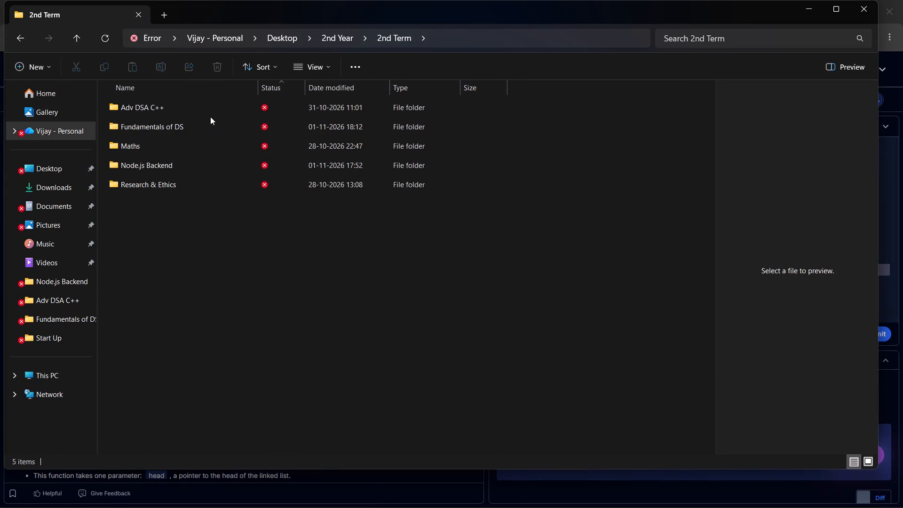
pyautogui.doubleClick(210, 110)
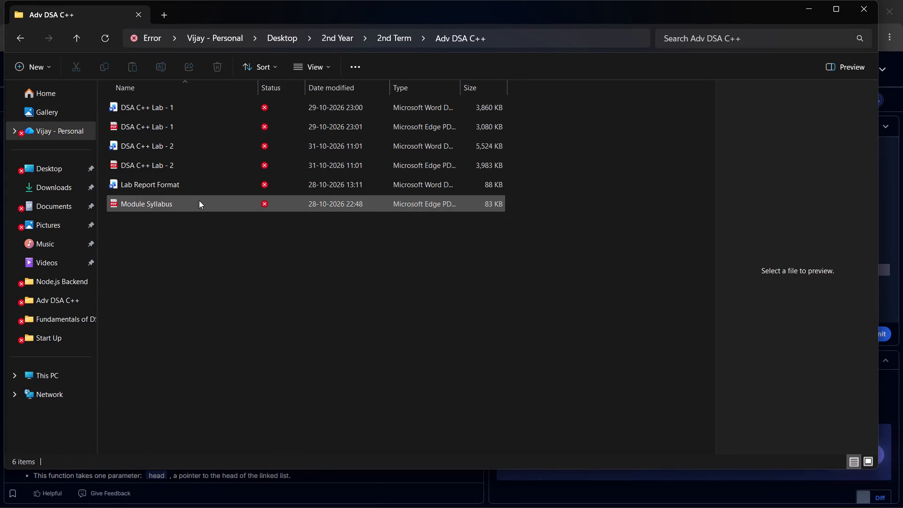
# Duplicate the Lab Report Format Word document within the Adv DSA C++ folder.
pyautogui.click(193, 184)
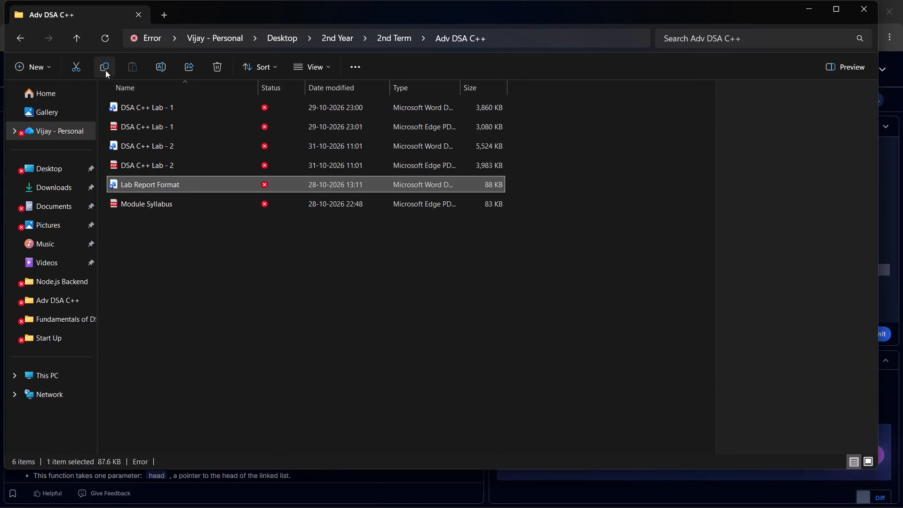
pyautogui.click(103, 65)
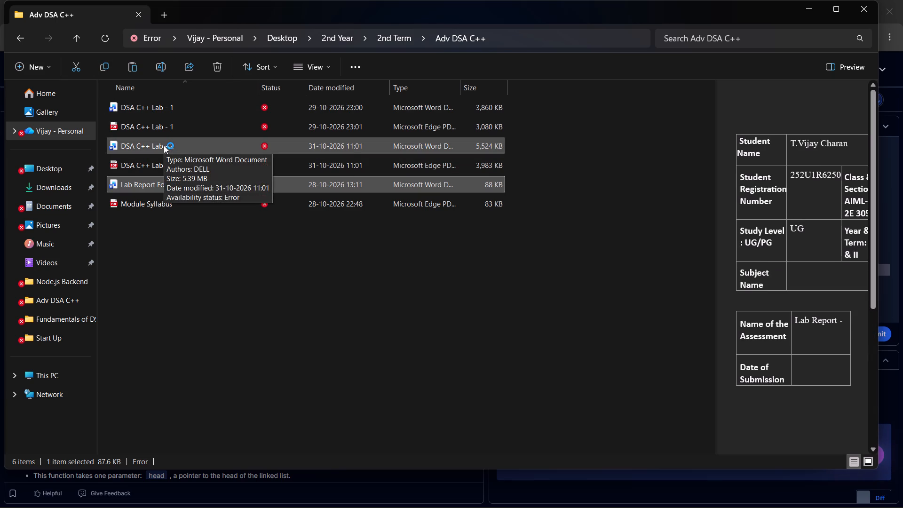
pyautogui.rightClick(254, 289)
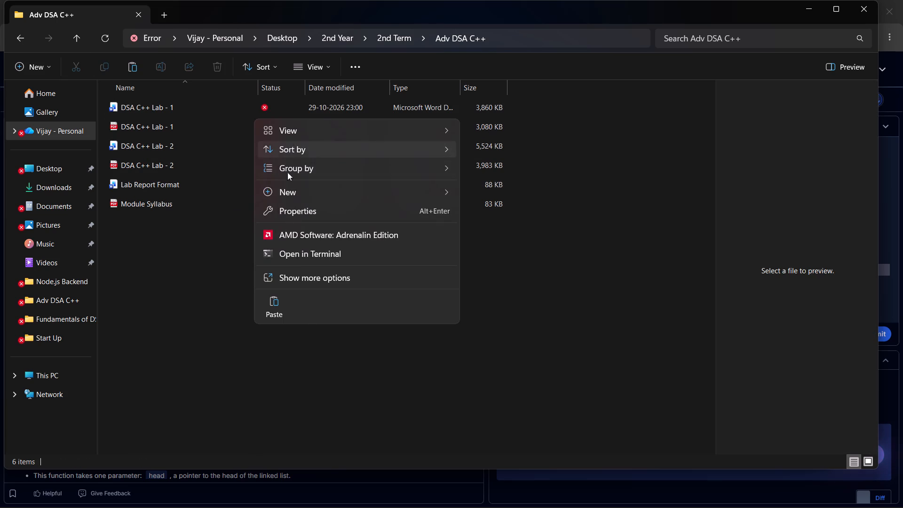
pyautogui.click(273, 310)
# Rename the copied report format document as DSA C++ Lab - 3, reusing the name of the Lab - 2 file.
pyautogui.click(186, 164)
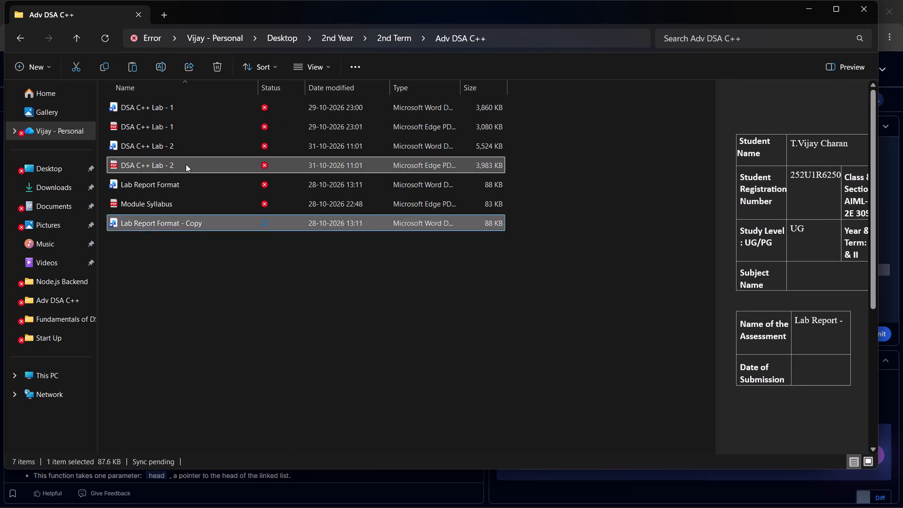
pyautogui.click(186, 164)
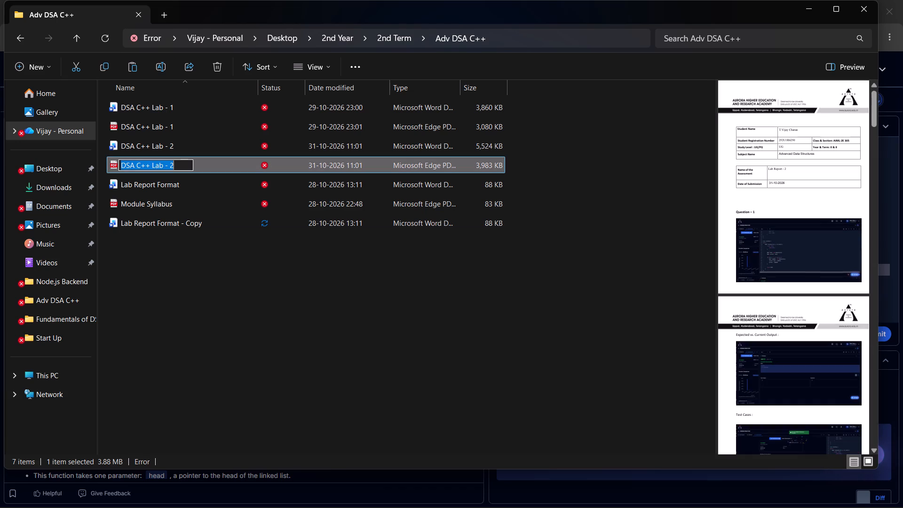
pyautogui.hotkey('ctrl', 'c')
pyautogui.click(271, 329)
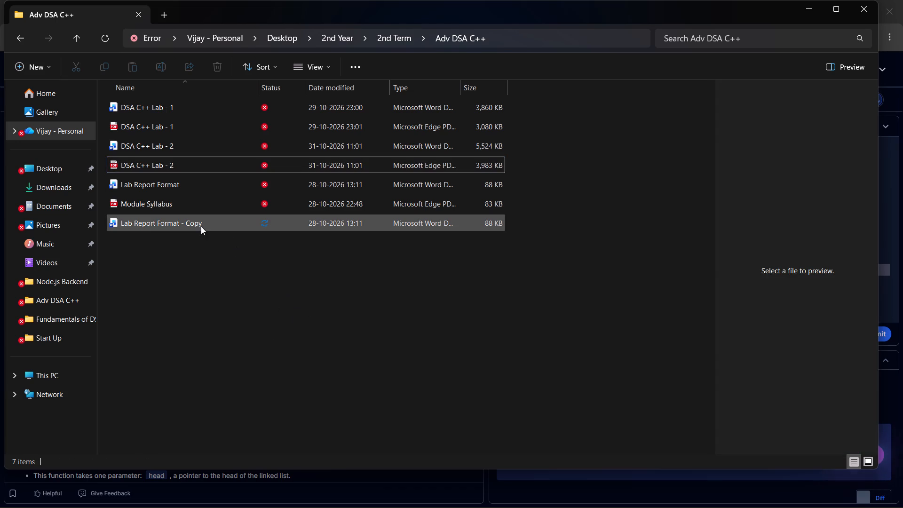
pyautogui.click(198, 225)
pyautogui.click(198, 225)
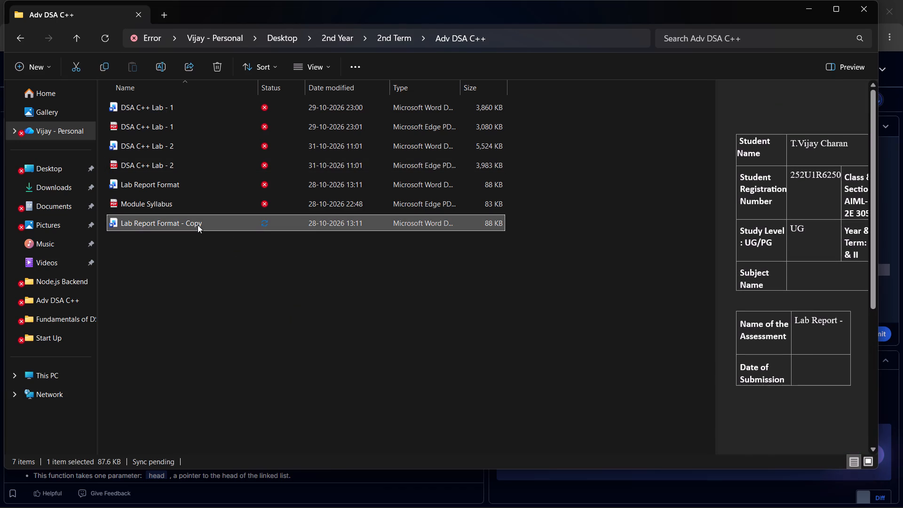
pyautogui.hotkey('ctrl', 'v')
pyautogui.press('BackSpace')
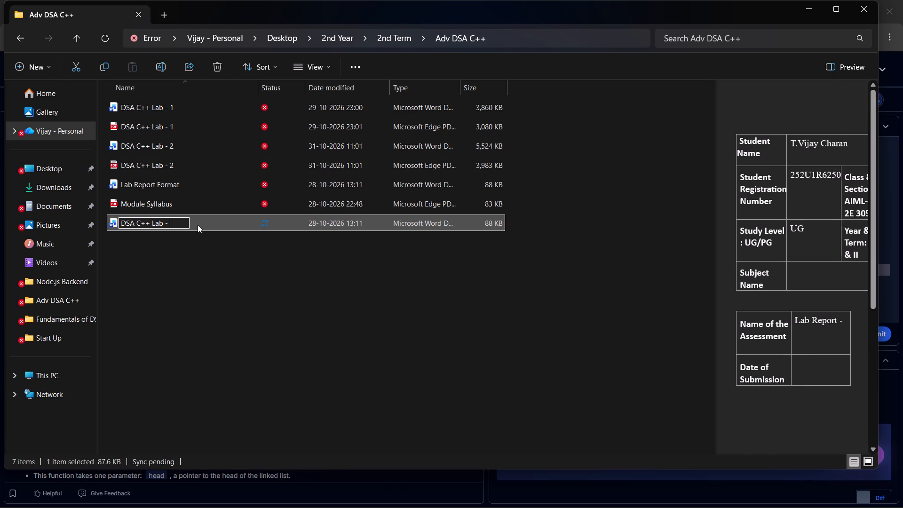
pyautogui.press('3')
pyautogui.press('Return')
pyautogui.click(226, 293)
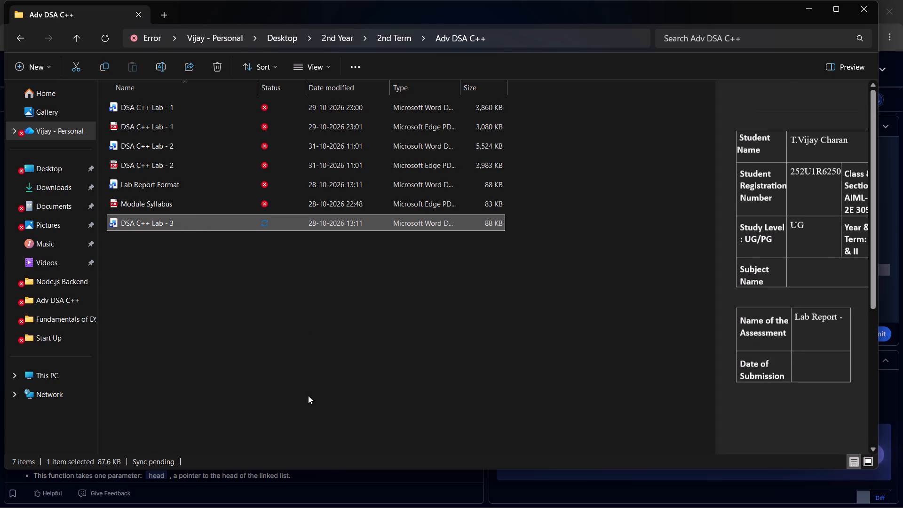
# Open the DSA C++ Lab - 3 document and complete the Name of the Assessment as Lab Report - 3.
pyautogui.doubleClick(268, 222)
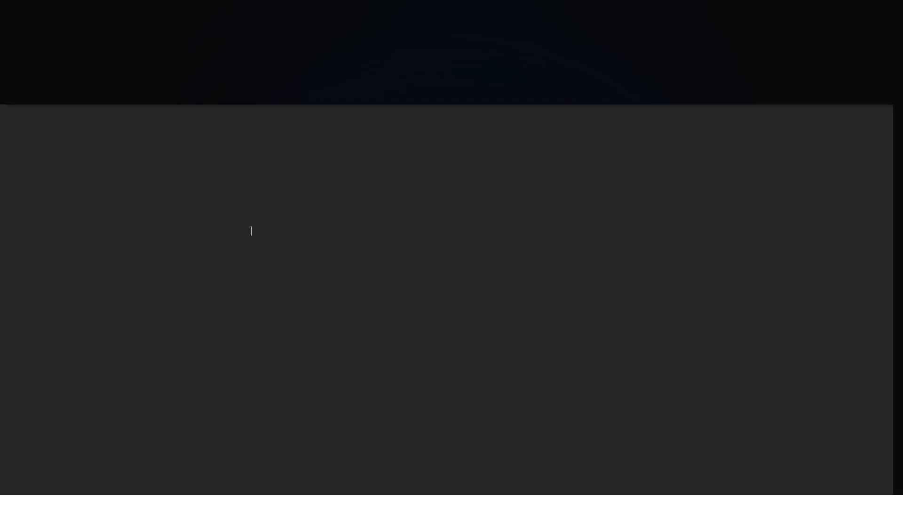
pyautogui.scroll(-10, 450, 289)
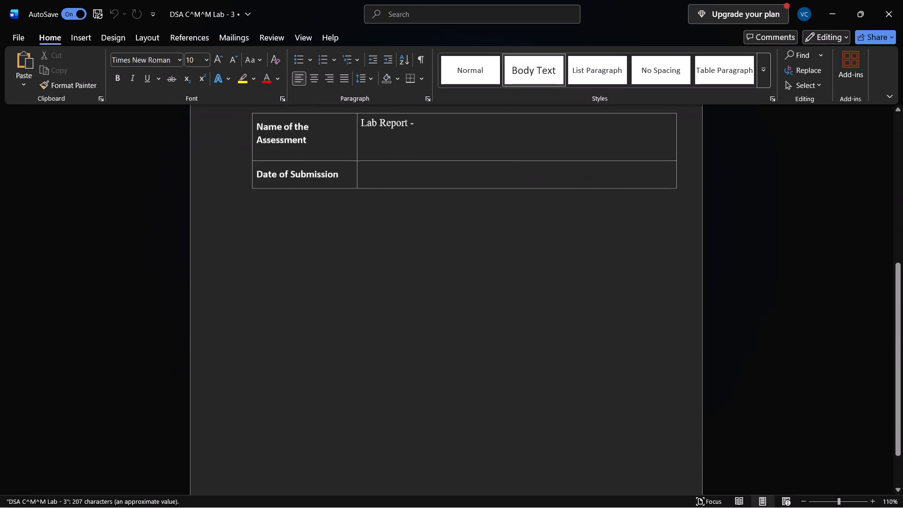
pyautogui.scroll(3, 452, 285)
pyautogui.scroll(-1, 452, 285)
pyautogui.scroll(2, 452, 285)
pyautogui.click(470, 246)
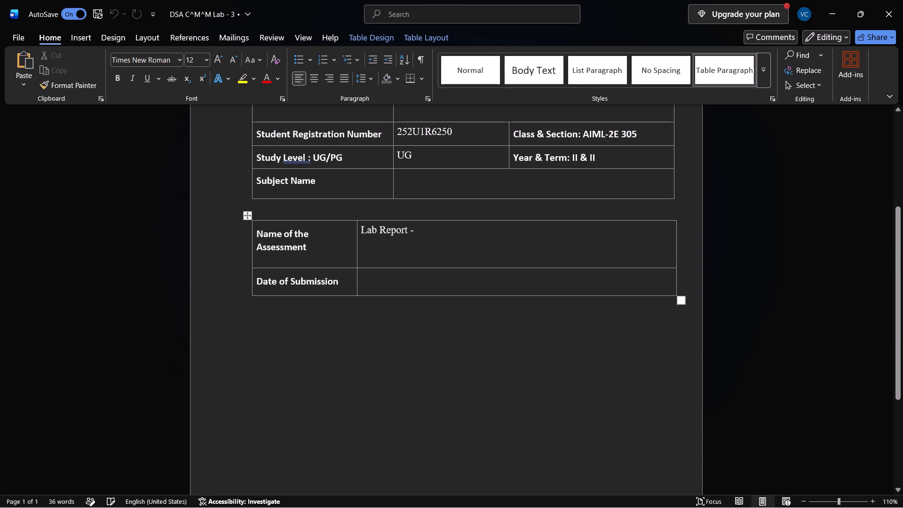
pyautogui.press('3')
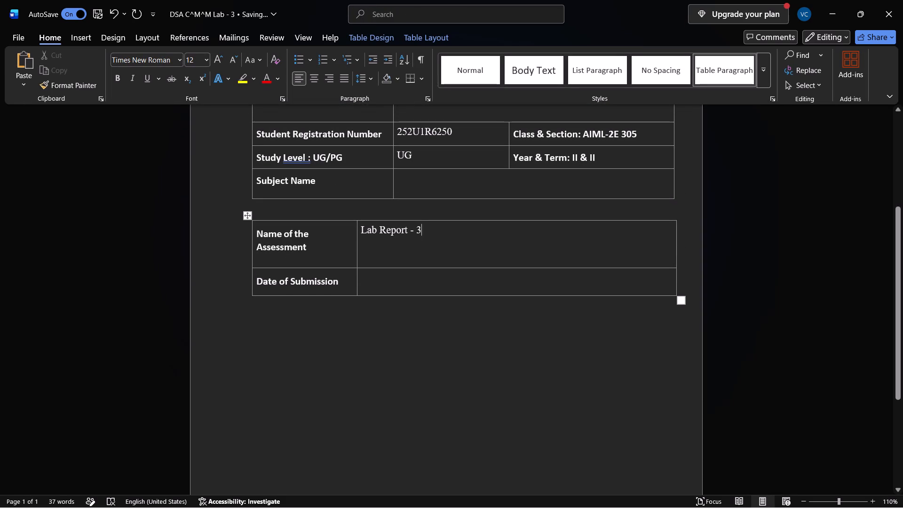
# Copy the subject name Advanced Data Structures from the DSA C++ Lab - 2 Word document into the Subject Name cell of Lab - 3.
pyautogui.click(434, 279)
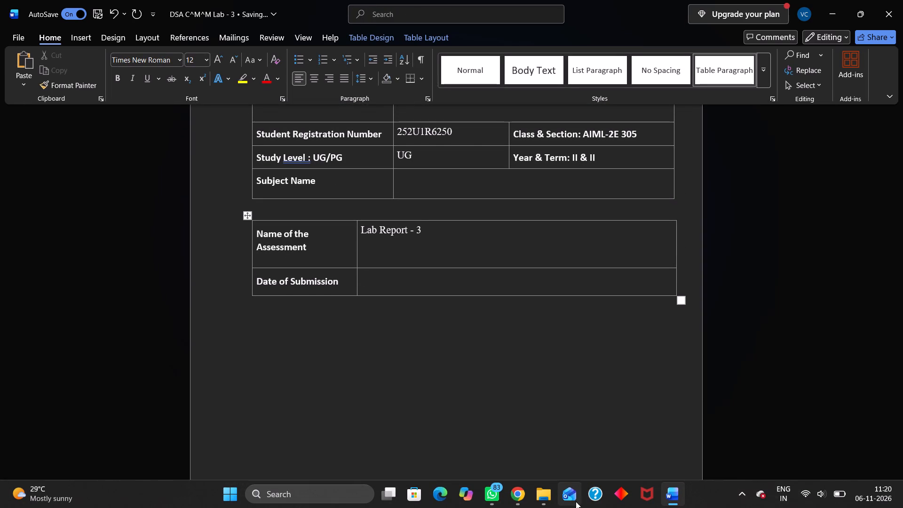
pyautogui.click(537, 494)
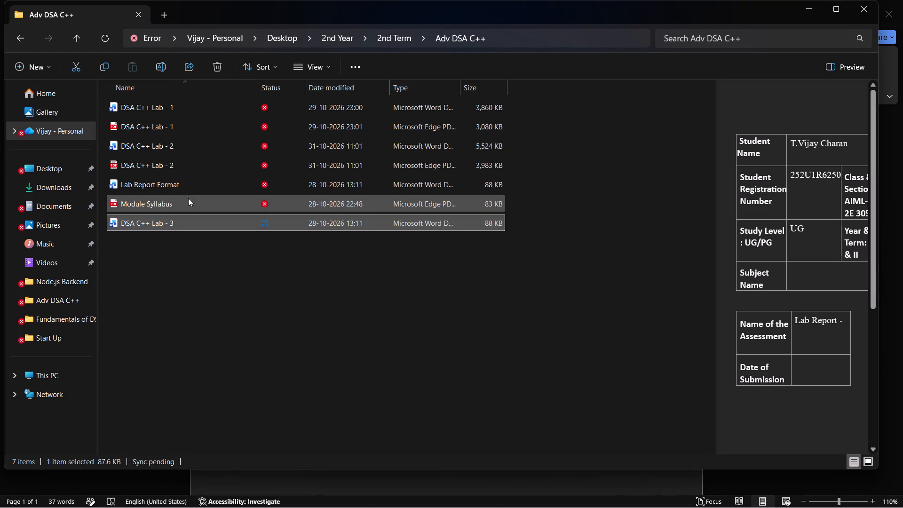
pyautogui.doubleClick(172, 143)
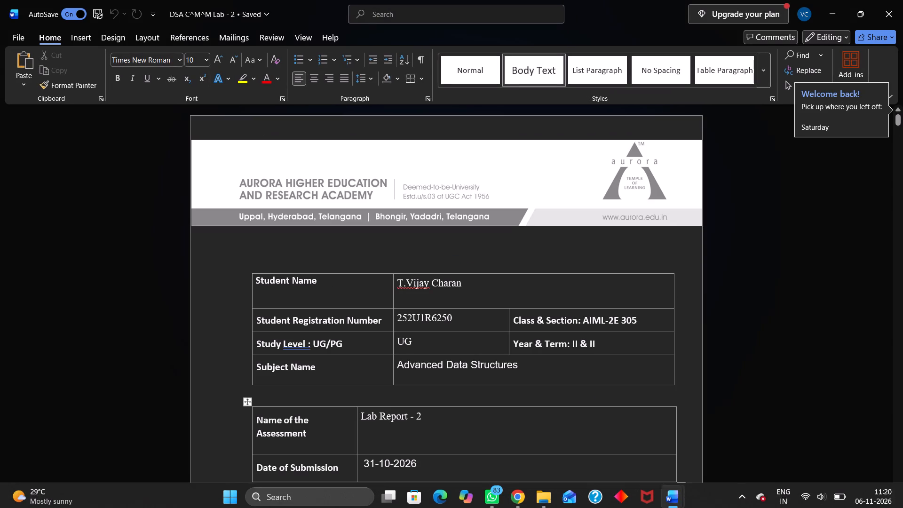
pyautogui.moveTo(522, 371); pyautogui.dragTo(413, 363)
pyautogui.rightClick(413, 363)
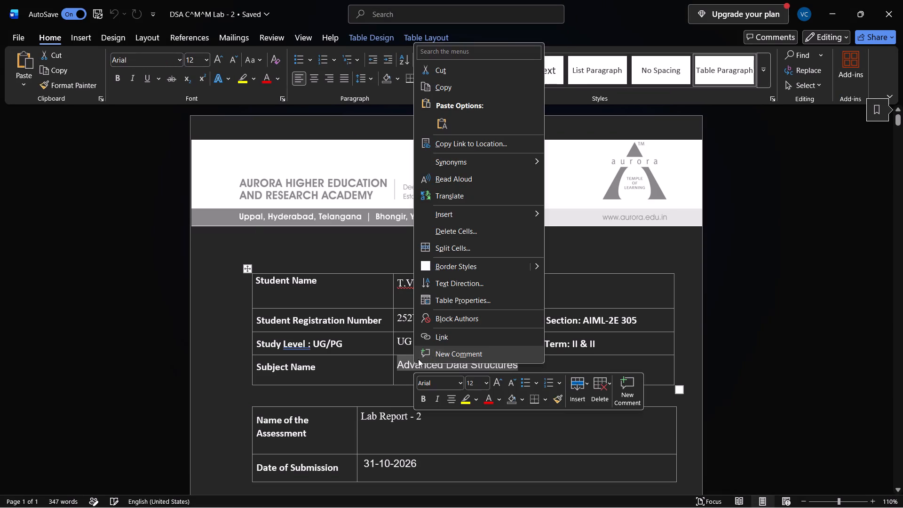
pyautogui.click(443, 89)
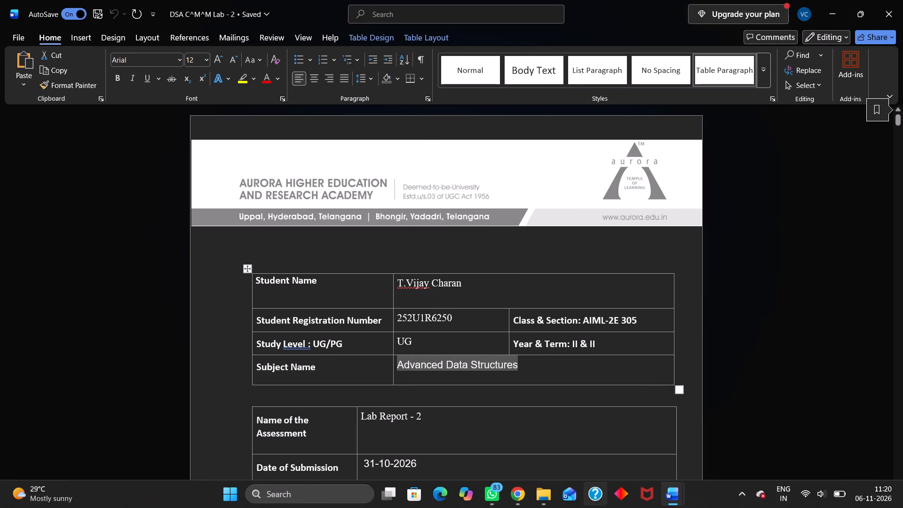
pyautogui.click(643, 444)
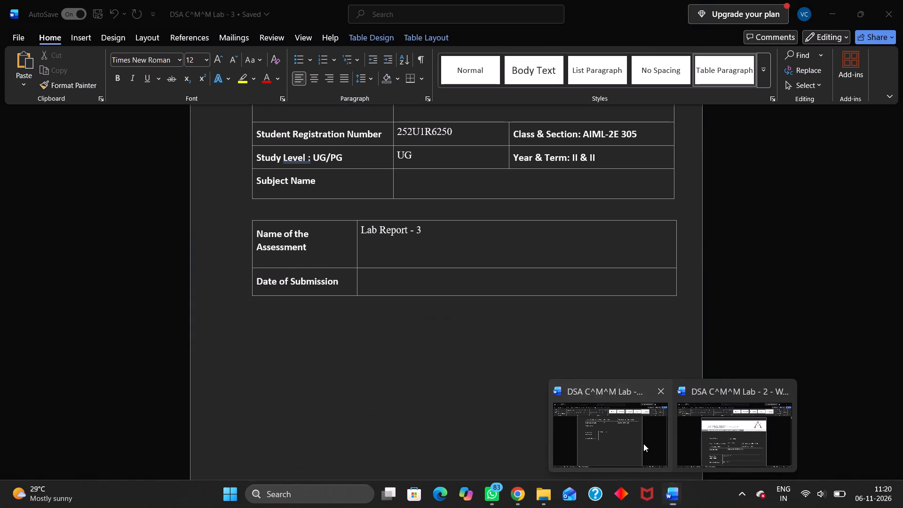
pyautogui.click(449, 187)
pyautogui.rightClick(449, 187)
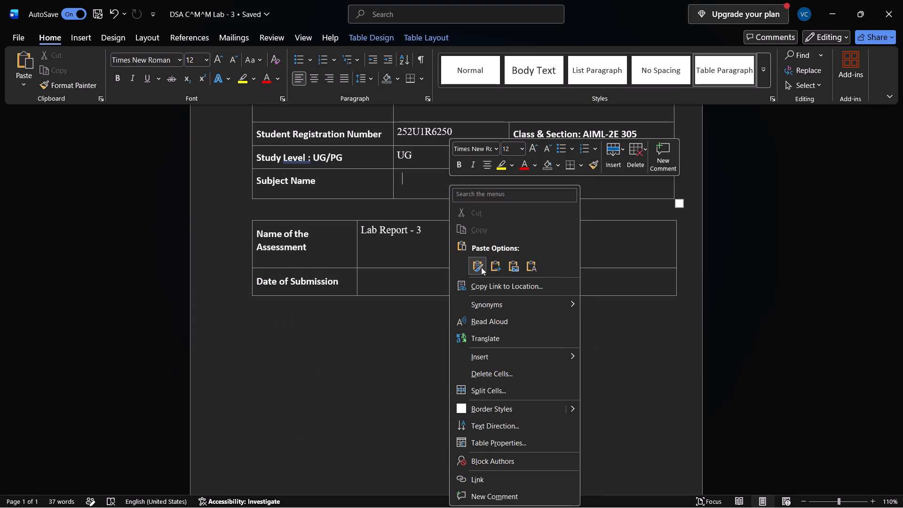
pyautogui.click(479, 267)
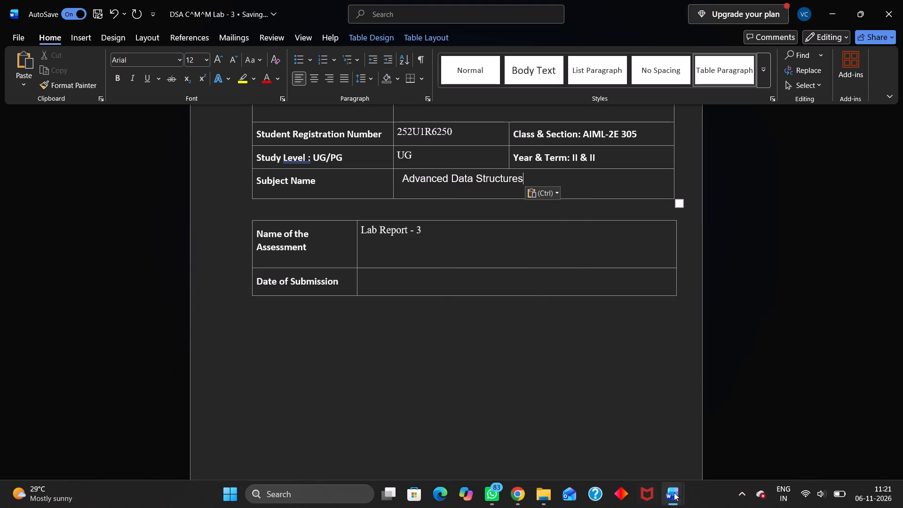
# Remove the extra space before Advanced Data Structures in the Subject Name cell.
pyautogui.click(787, 390)
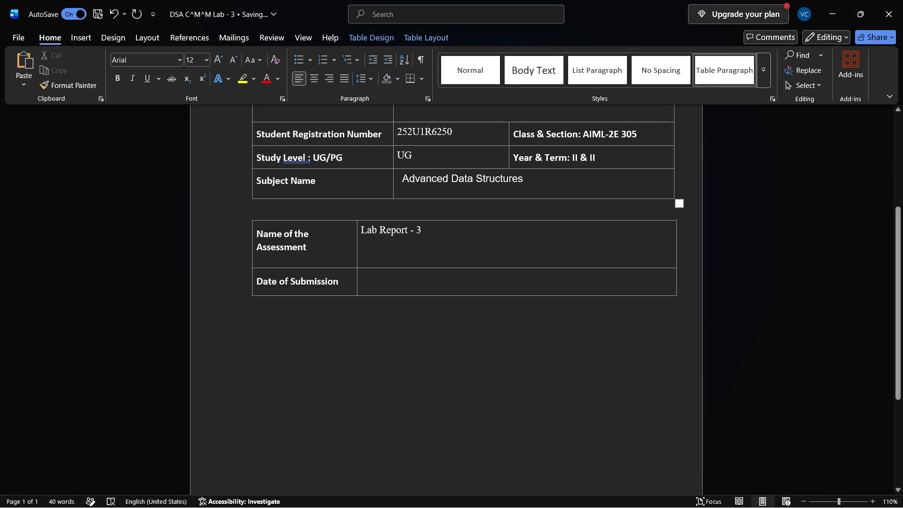
pyautogui.doubleClick(400, 178)
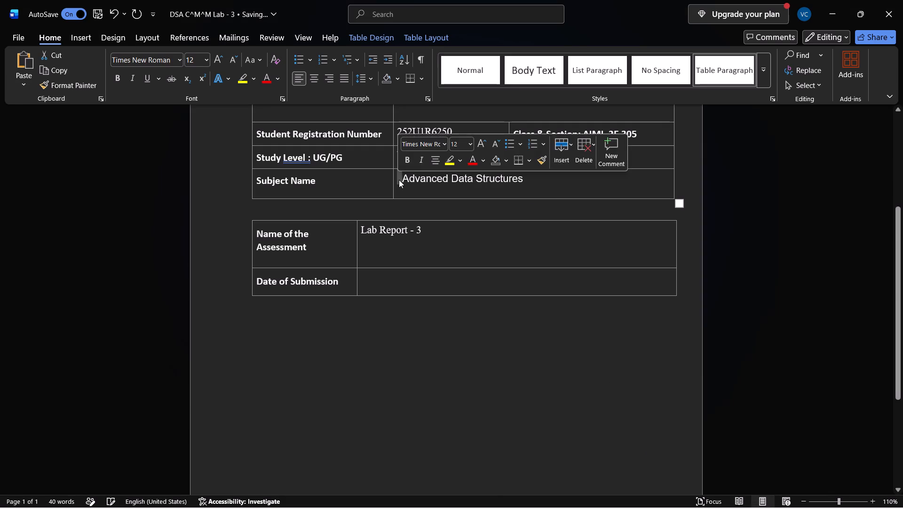
pyautogui.click(53, 49)
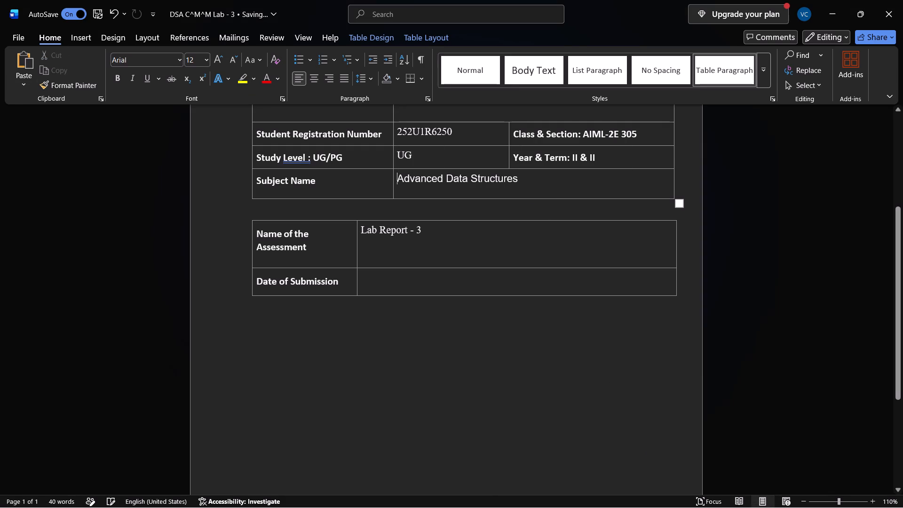
# Enter 06-11-2026 as the Date of Submission.
pyautogui.click(443, 283)
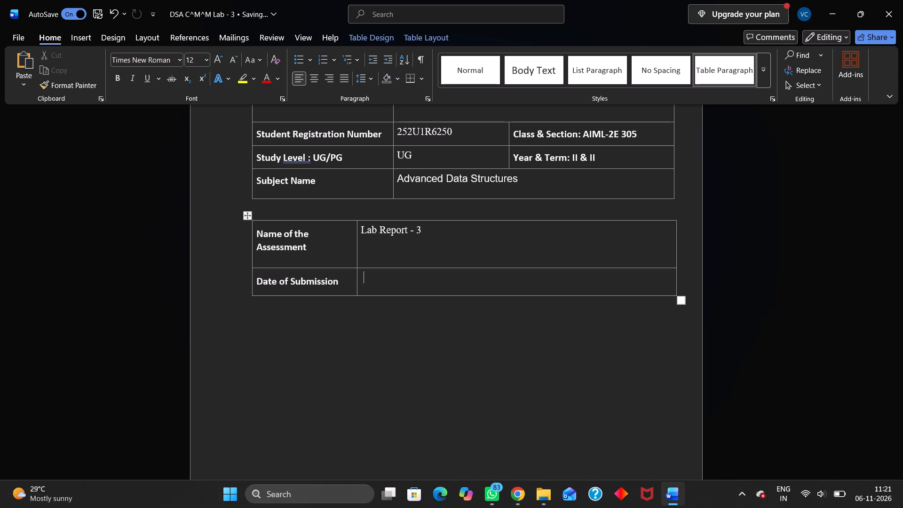
pyautogui.write('06')
pyautogui.press('-')
pyautogui.write('11')
pyautogui.press('-')
pyautogui.write('2022')
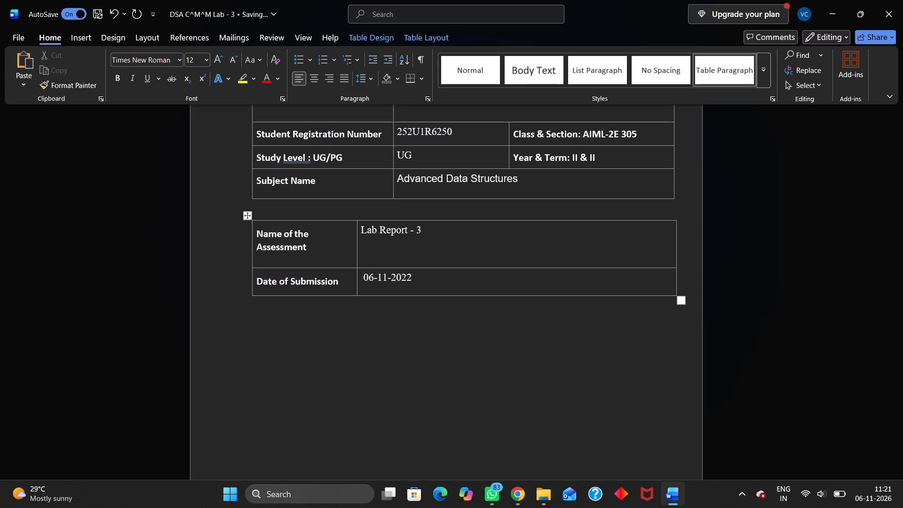
pyautogui.press('BackSpace')
pyautogui.press('6')
# Review the filled-in cover page tables and the blank area below them.
pyautogui.click(792, 343)
pyautogui.scroll(5, 700, 339)
pyautogui.scroll(-6, 700, 339)
pyautogui.scroll(5, 700, 339)
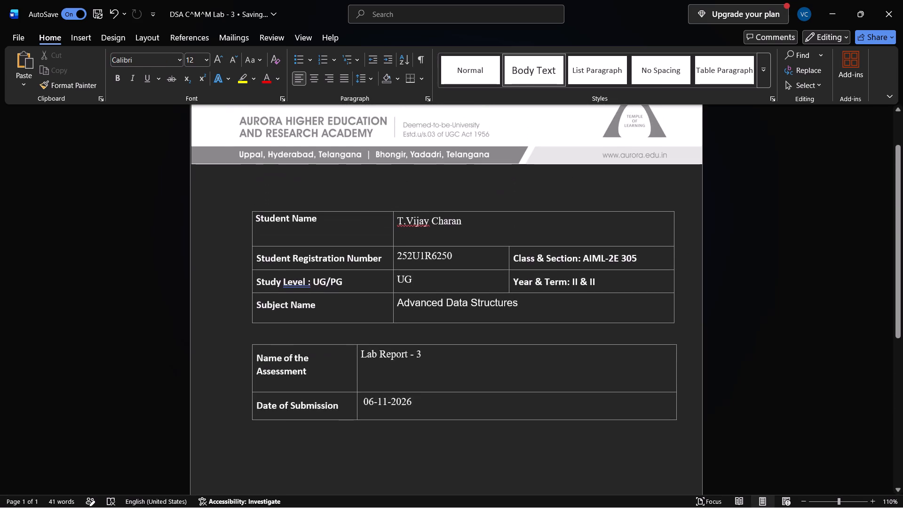
pyautogui.scroll(-4, 700, 339)
pyautogui.scroll(1, 700, 339)
pyautogui.scroll(-4, 700, 339)
pyautogui.scroll(-3, 346, 303)
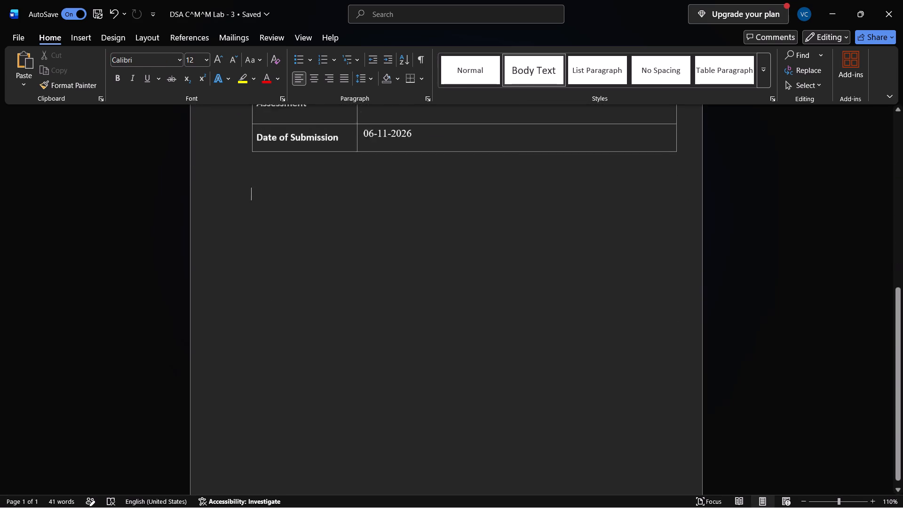
# Add the line Question – 1 below the cover page tables, followed by a blank line.
pyautogui.scroll(-2, 346, 303)
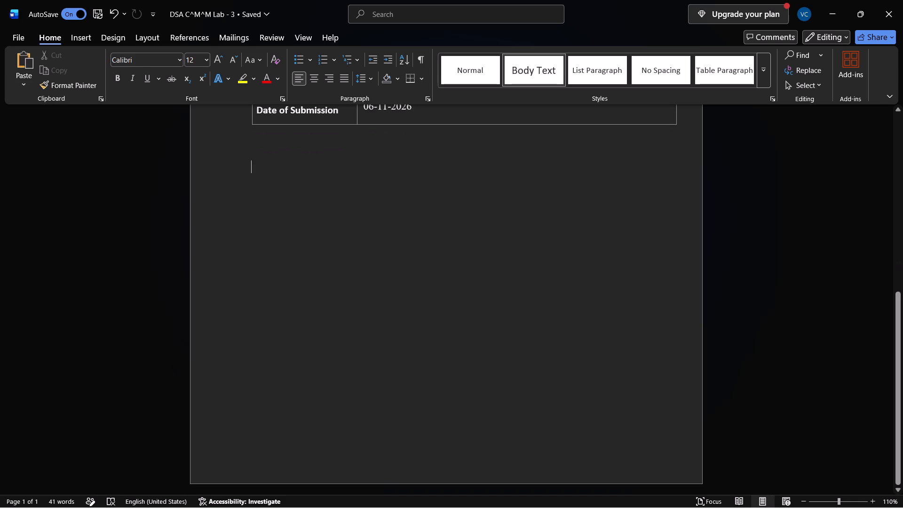
pyautogui.press('q')
pyautogui.write('uestion - 1')
pyautogui.press('Return')
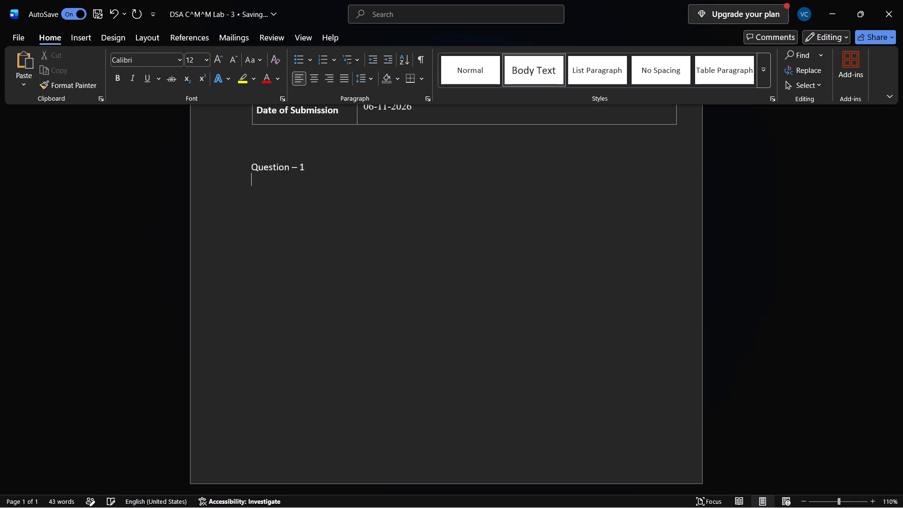
pyautogui.press('Return')
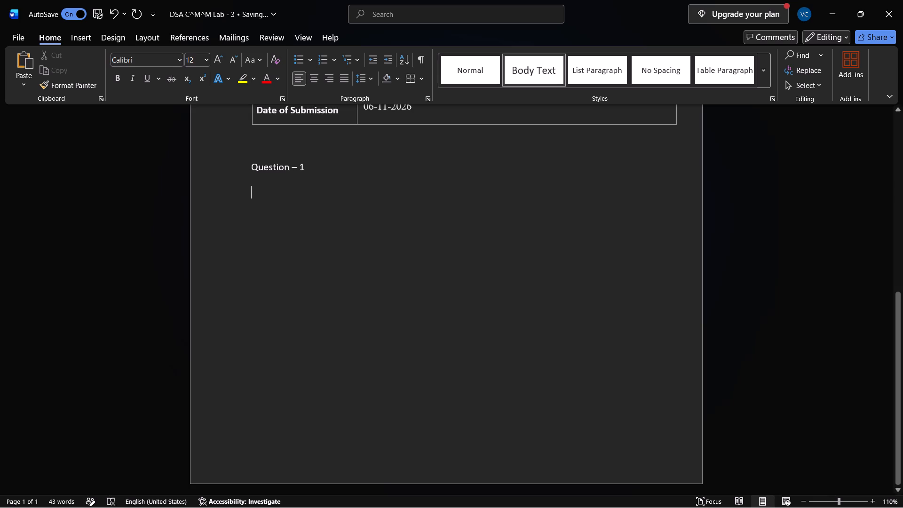
# Capture the Reverse a Linked List problem page in Chrome and paste the screenshot into the Word report under Question – 1.
pyautogui.click(515, 495)
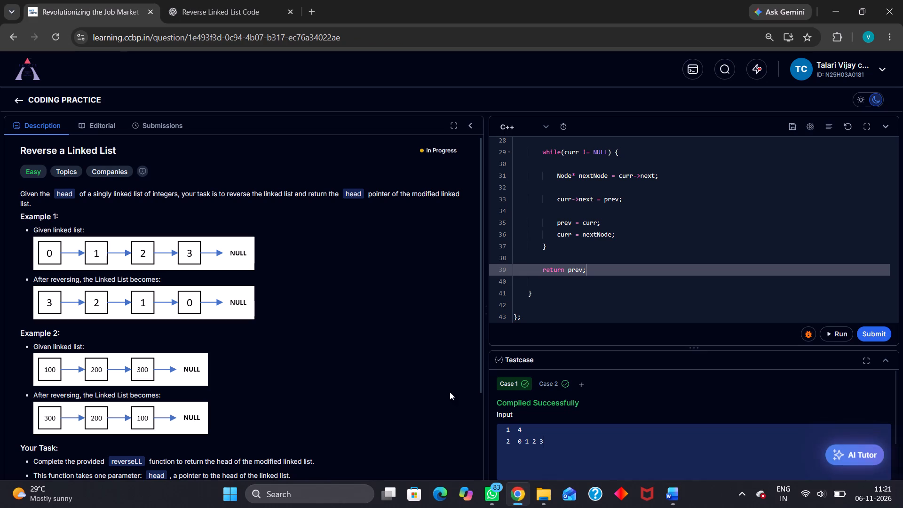
pyautogui.scroll(11, 683, 261)
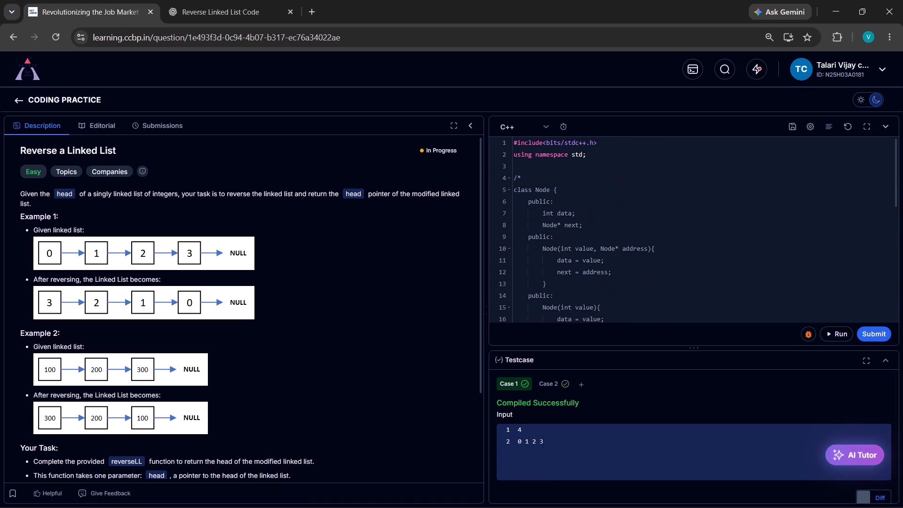
pyautogui.scroll(7, 683, 261)
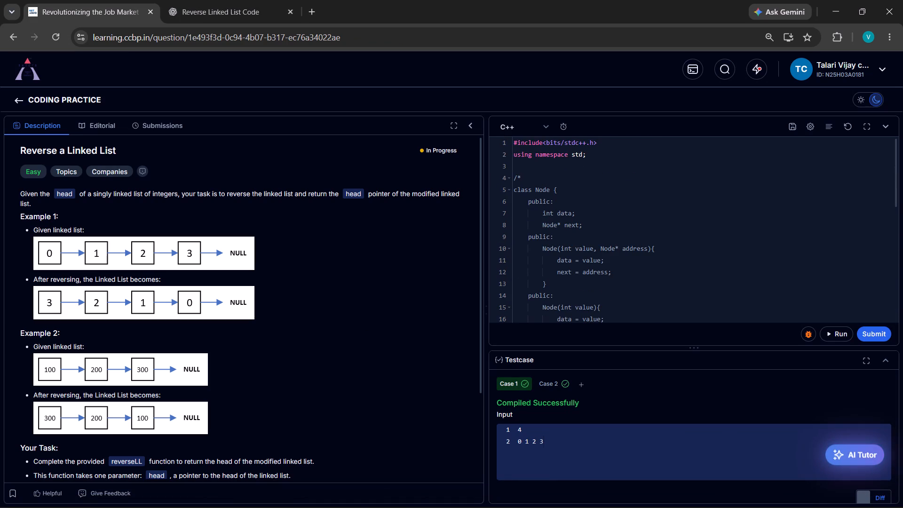
pyautogui.press('ctrl+Print')
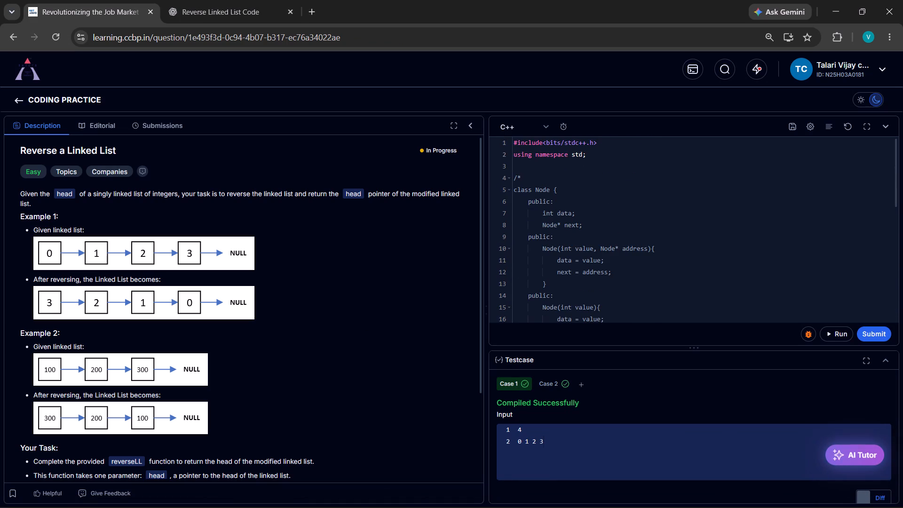
pyautogui.click(673, 495)
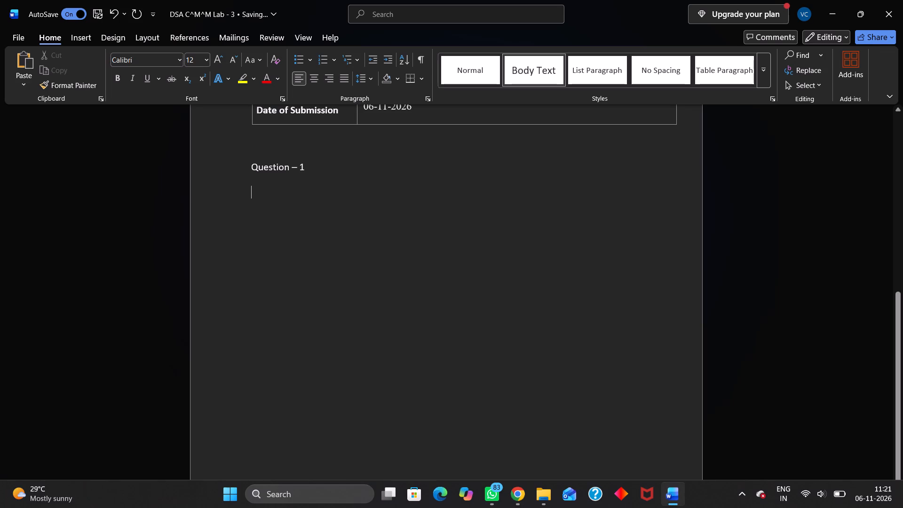
pyautogui.hotkey('ctrl', 'v')
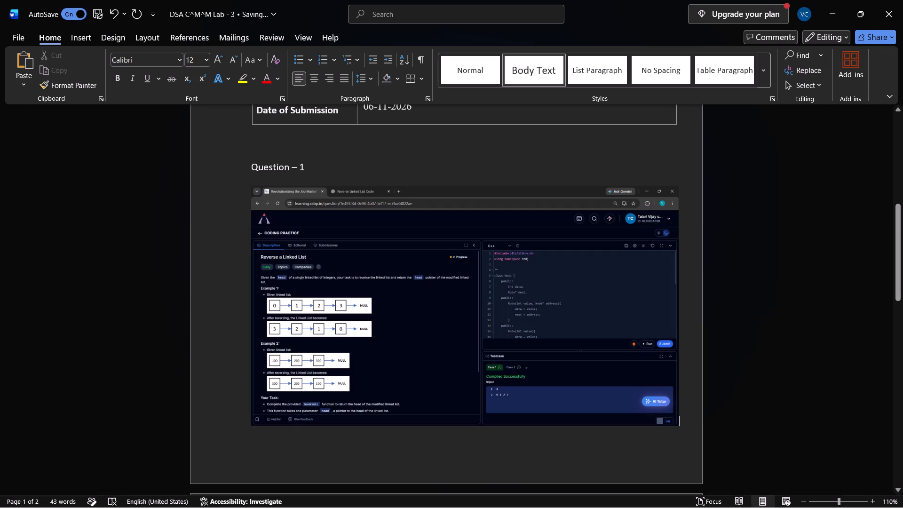
# Crop the browser tab strip and address bar off the top of the pasted screenshot.
pyautogui.rightClick(459, 328)
pyautogui.click(495, 141)
pyautogui.moveTo(465, 188); pyautogui.dragTo(461, 207)
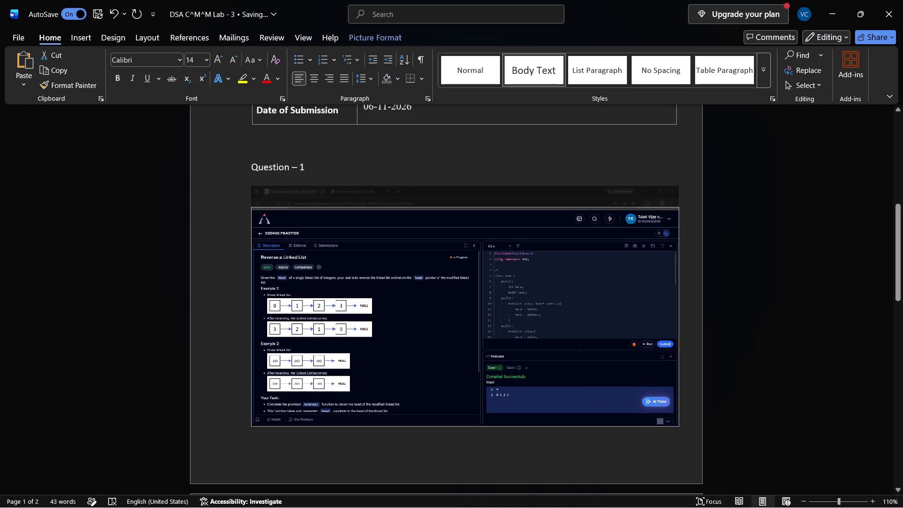
pyautogui.moveTo(461, 207); pyautogui.dragTo(461, 207)
pyautogui.click(710, 354)
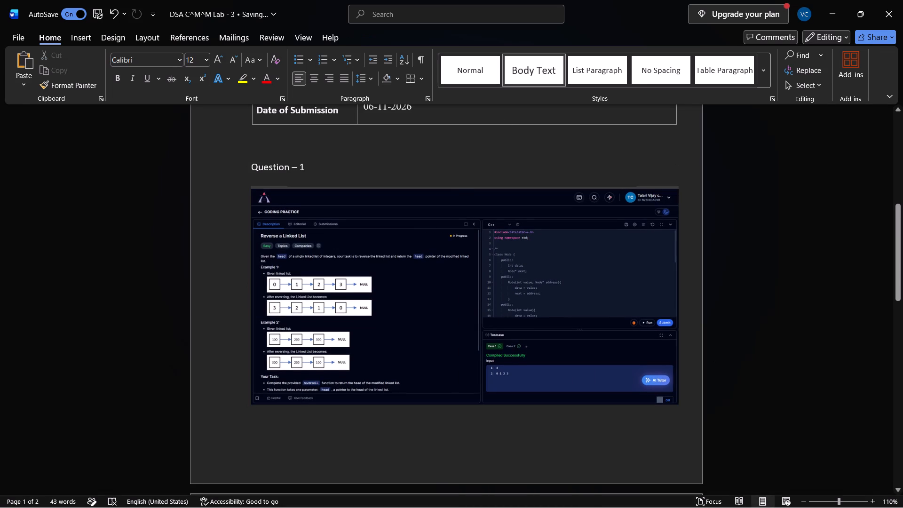
# Add the line Code : at the start of the next page, below the screenshot, followed by a blank line.
pyautogui.scroll(-1, 591, 323)
pyautogui.press('Return')
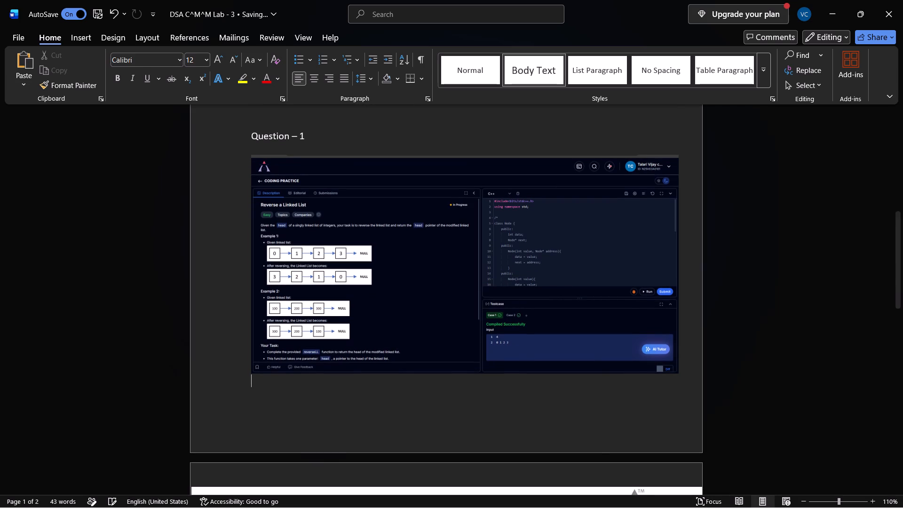
pyautogui.press('Return')
pyautogui.press('Return')
pyautogui.press('Return')
pyautogui.press('Return')
pyautogui.press('Return')
pyautogui.press('Return')
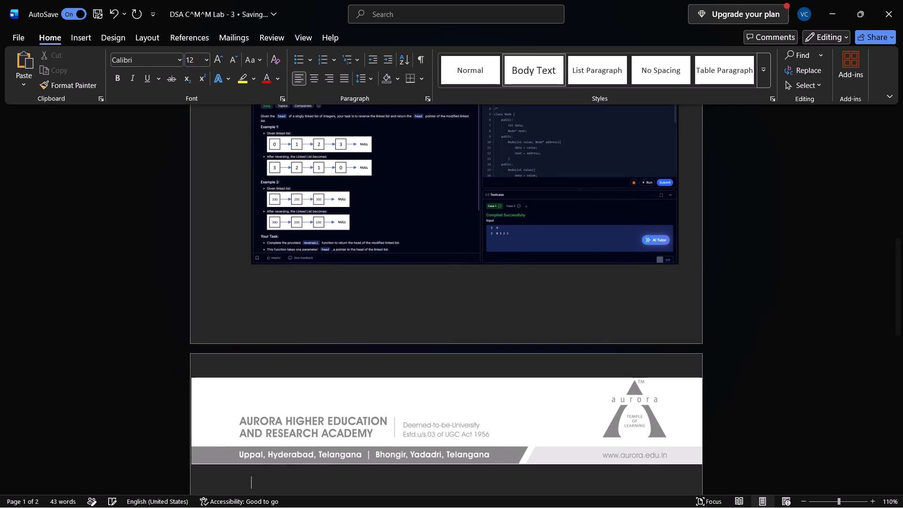
pyautogui.press('c')
pyautogui.write('ode')
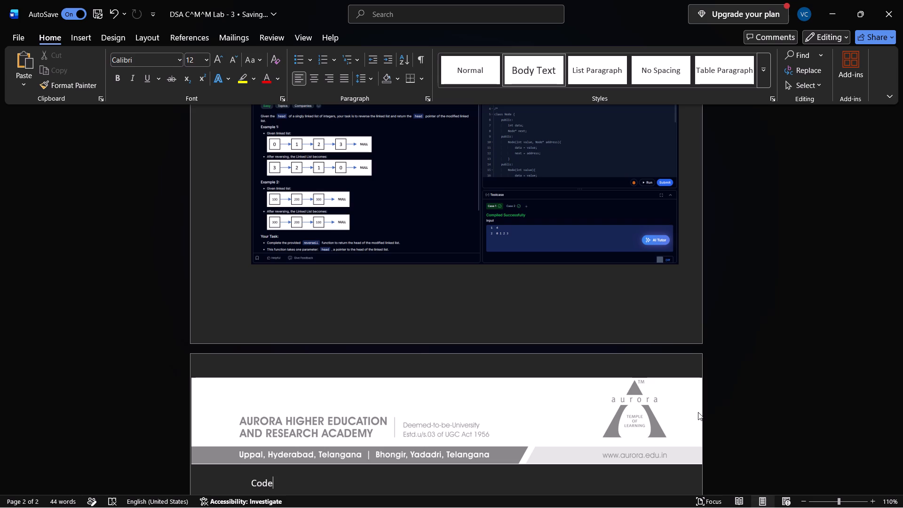
pyautogui.press('space')
pyautogui.hotkey('shift', ':')
pyautogui.press('Return')
pyautogui.press('Return')
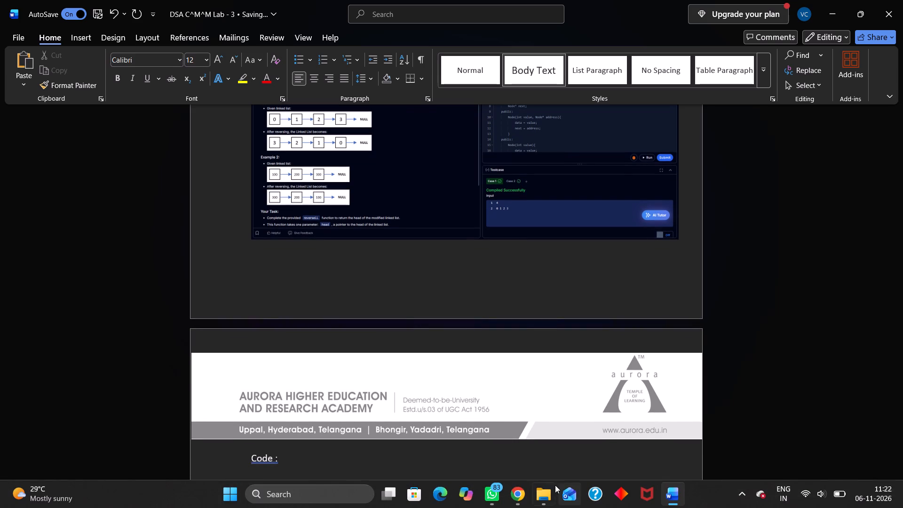
# Switch to Chrome and examine the full Reverse a Linked List solution in the code editor, temporarily enlarging the editor pane.
pyautogui.click(512, 490)
pyautogui.click(609, 267)
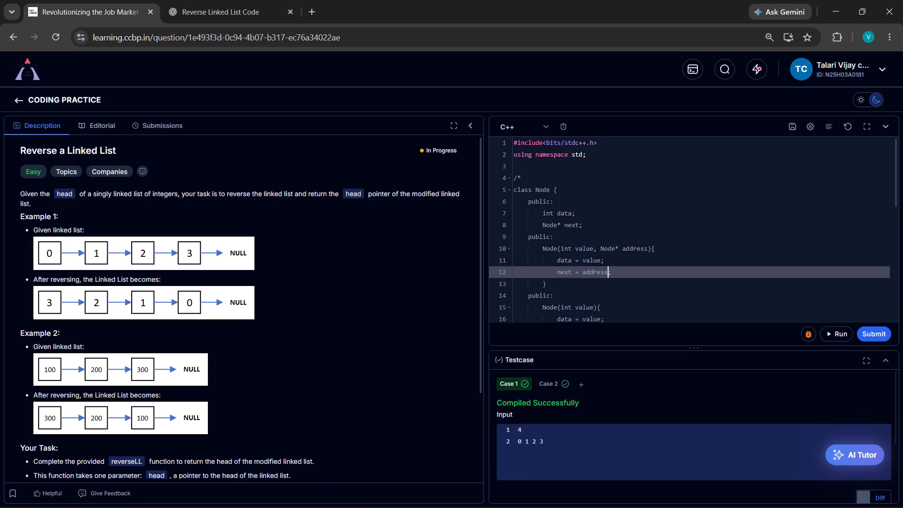
pyautogui.moveTo(691, 348); pyautogui.dragTo(696, 507)
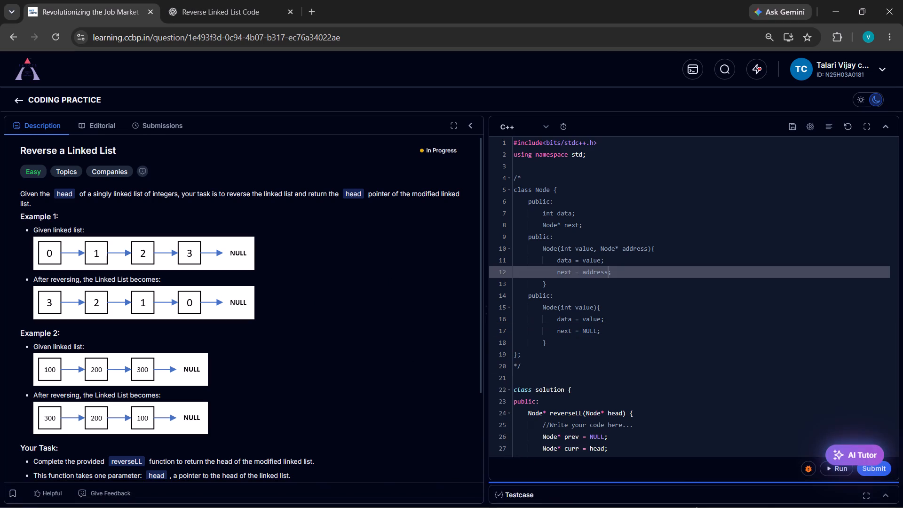
pyautogui.scroll(-1, 646, 360)
pyautogui.scroll(1, 644, 360)
pyautogui.scroll(-7, 644, 360)
pyautogui.scroll(1, 642, 360)
pyautogui.scroll(-1, 642, 360)
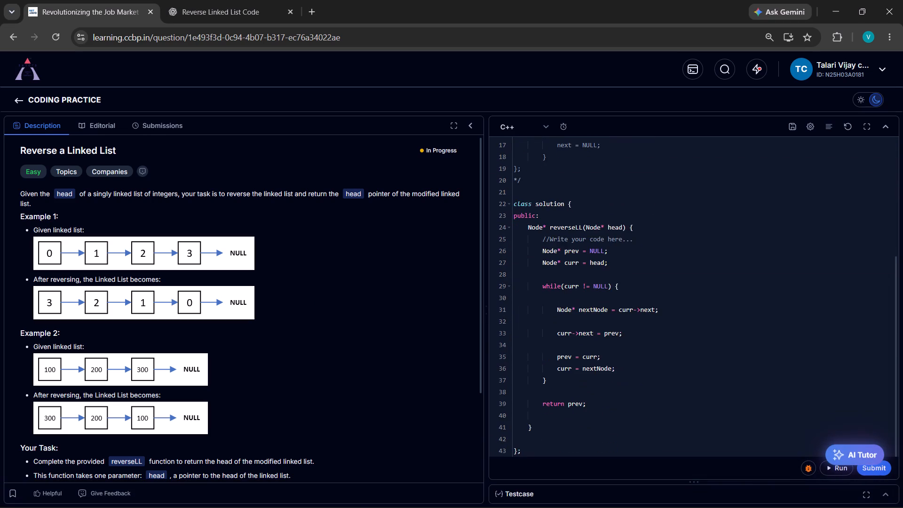
pyautogui.scroll(16, 642, 360)
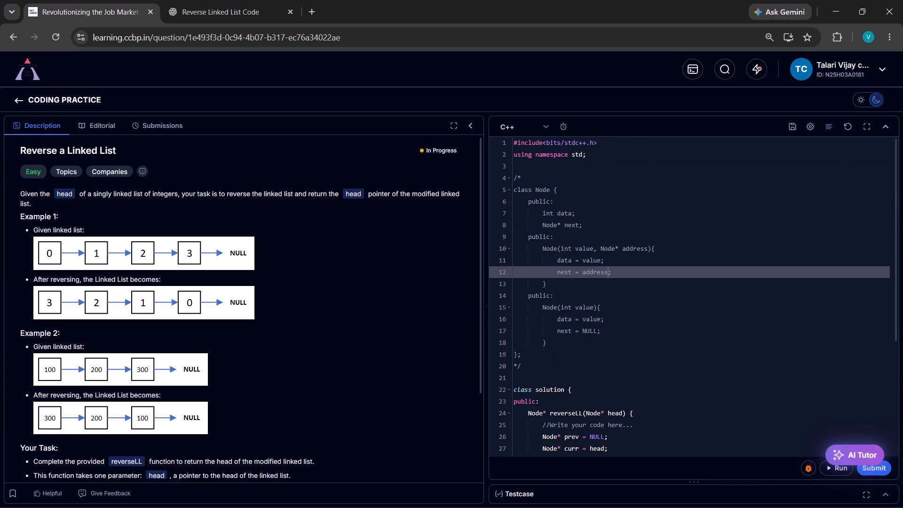
pyautogui.scroll(-1, 666, 394)
pyautogui.moveTo(714, 484); pyautogui.dragTo(716, 445)
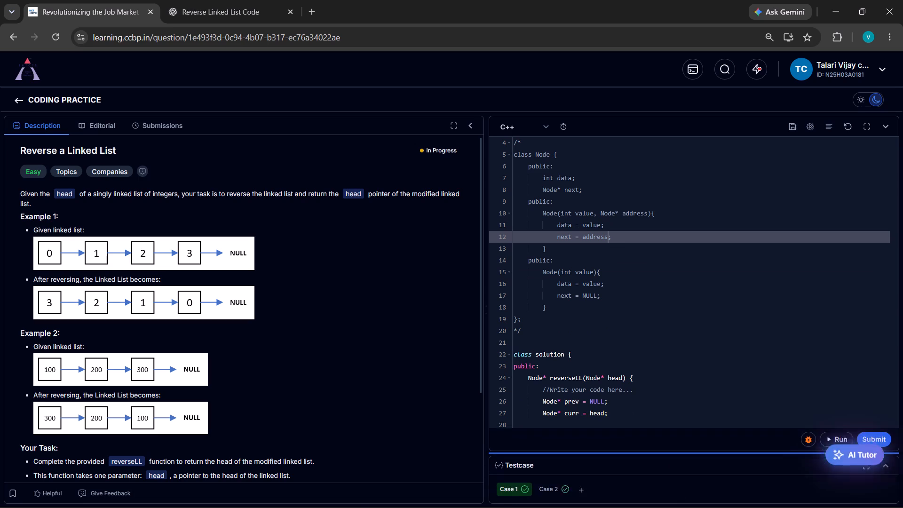
pyautogui.moveTo(716, 445); pyautogui.dragTo(729, 355)
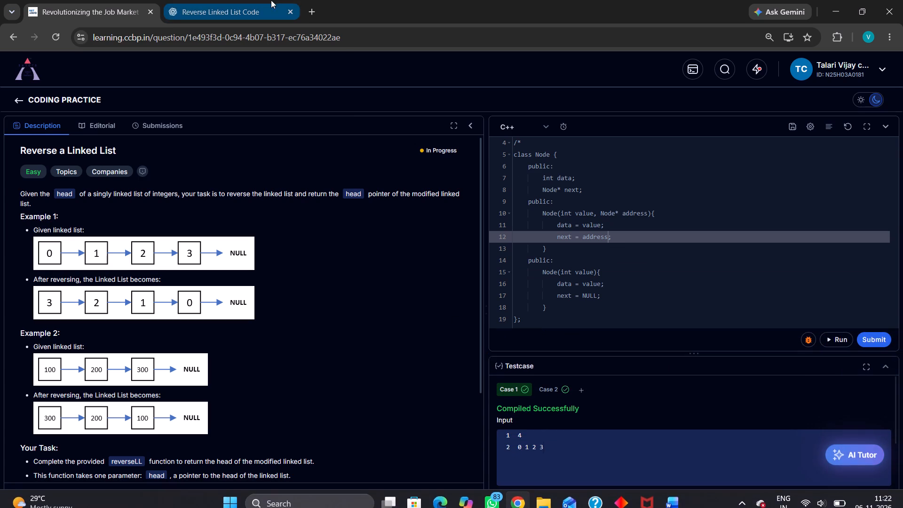
# Copy the entire C++ solution code from the Reverse a Linked List editor.
pyautogui.click(601, 256)
pyautogui.hotkey('ctrl', 'a')
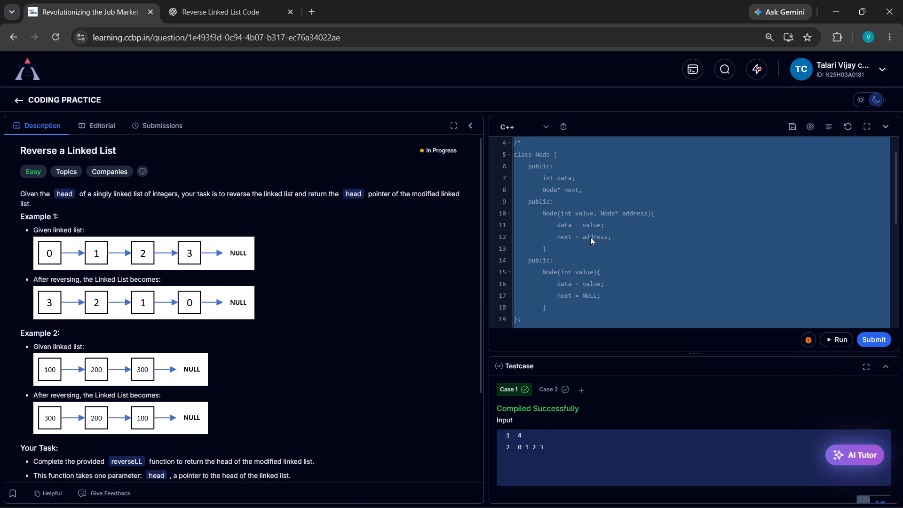
pyautogui.hotkey('ctrl', 'c')
pyautogui.click(592, 208)
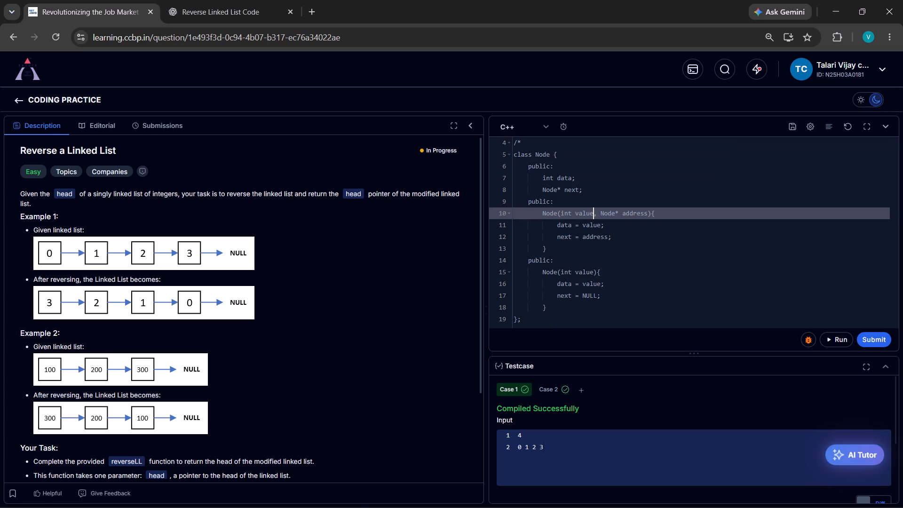
# Return to the Word report and insert a preset text box below the Code : line.
pyautogui.click(676, 490)
pyautogui.scroll(-1, 492, 304)
pyautogui.scroll(1, 492, 304)
pyautogui.scroll(-1, 492, 304)
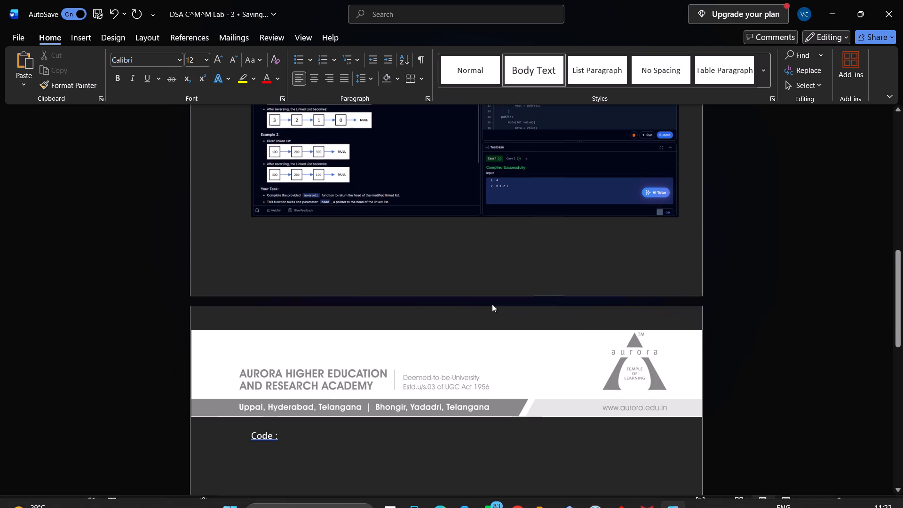
pyautogui.scroll(-1, 492, 304)
pyautogui.click(75, 38)
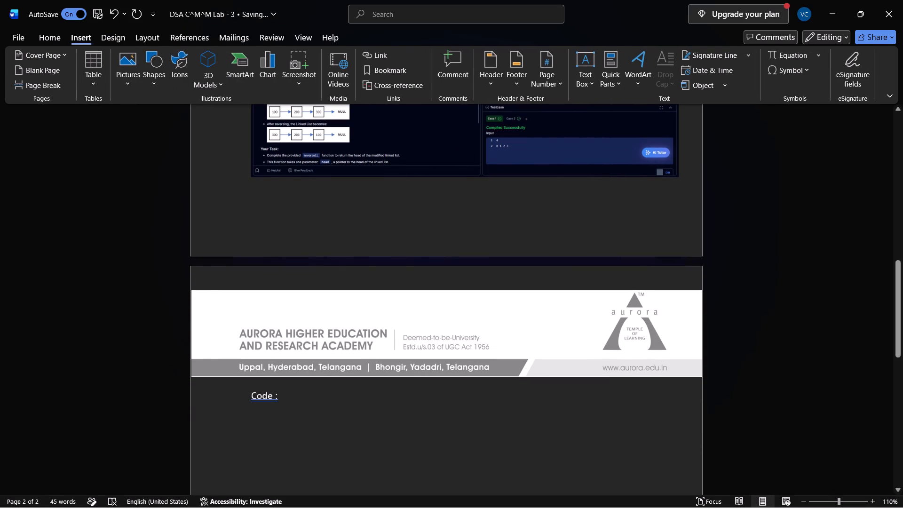
pyautogui.click(583, 74)
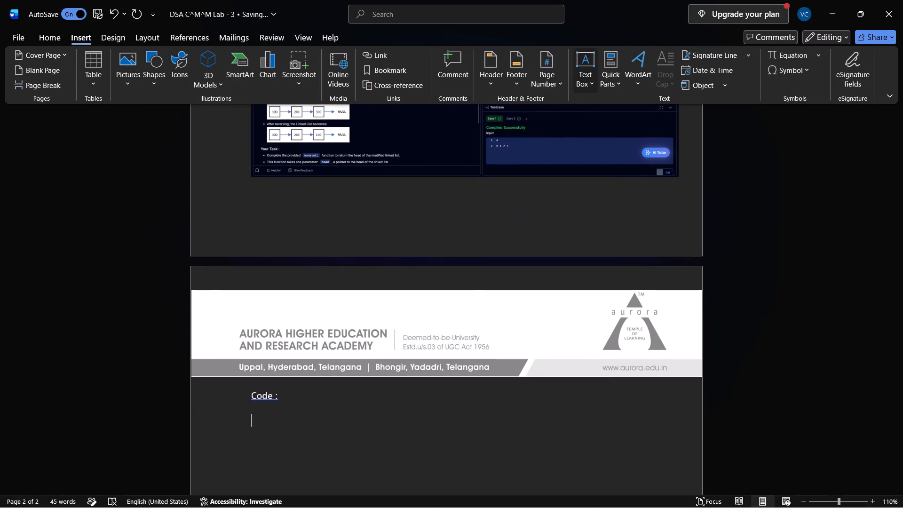
pyautogui.click(621, 157)
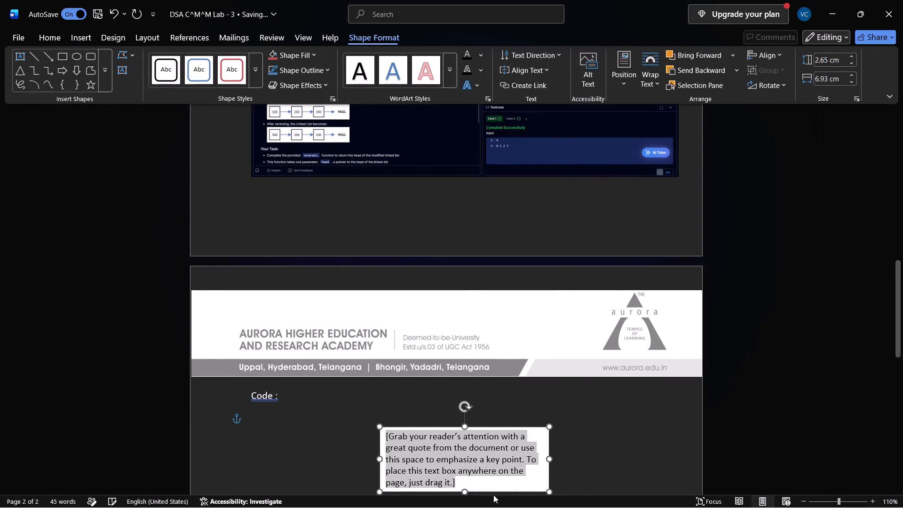
# Widen the text box on both sides to about 17.7 cm so it spans the text area of the page.
pyautogui.moveTo(548, 461); pyautogui.dragTo(670, 459)
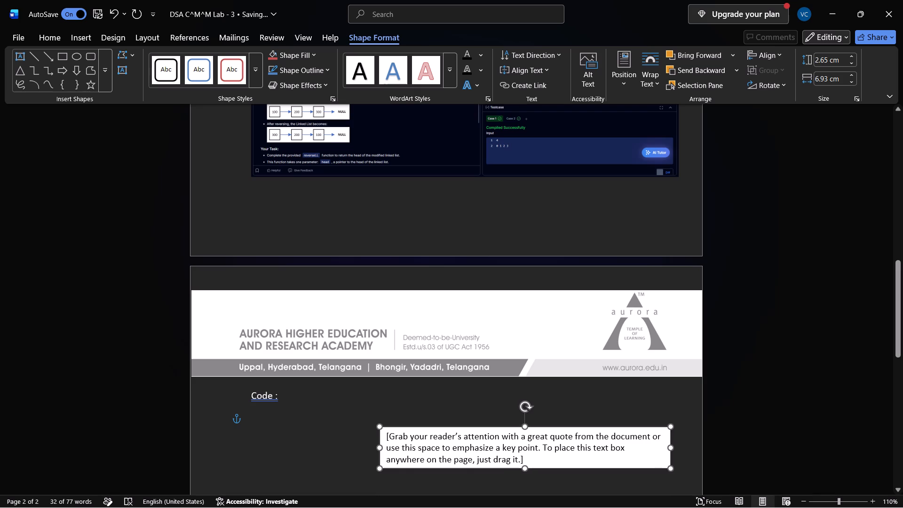
pyautogui.moveTo(670, 459); pyautogui.dragTo(683, 460)
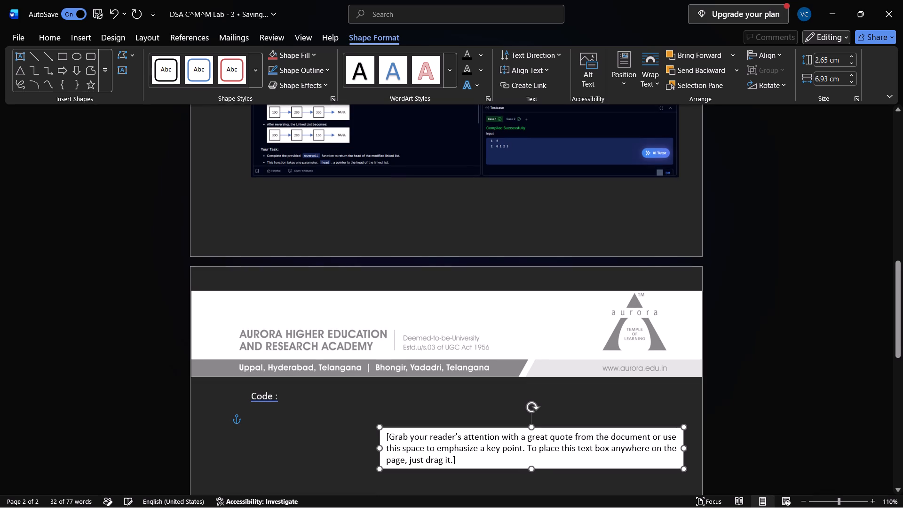
pyautogui.moveTo(381, 445); pyautogui.dragTo(245, 446)
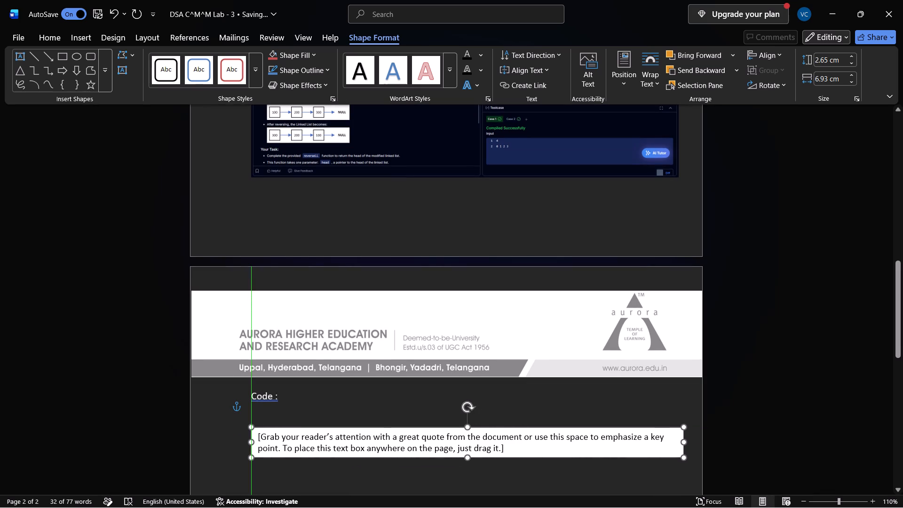
pyautogui.moveTo(245, 446); pyautogui.dragTo(242, 446)
# Replace the text box's placeholder text with the copied C++ code and check the pasted result.
pyautogui.click(277, 449)
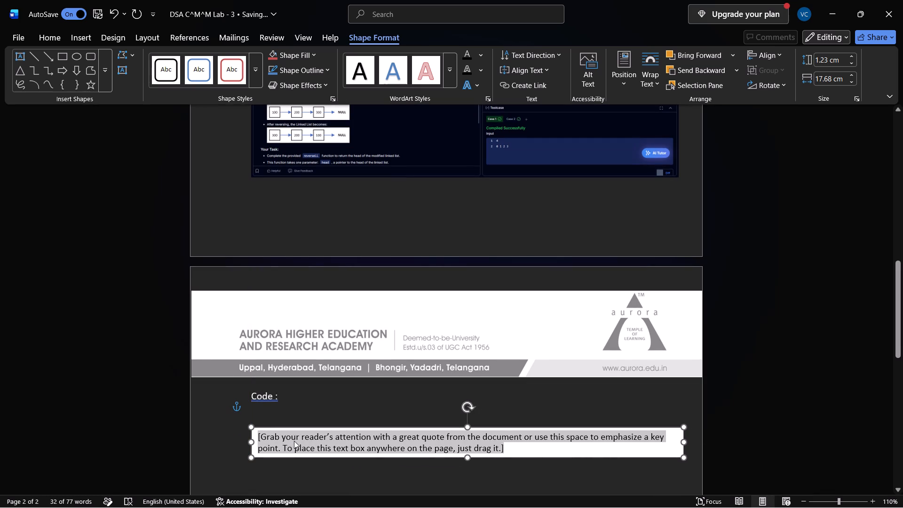
pyautogui.hotkey('ctrl', 'v')
pyautogui.scroll(2, 388, 352)
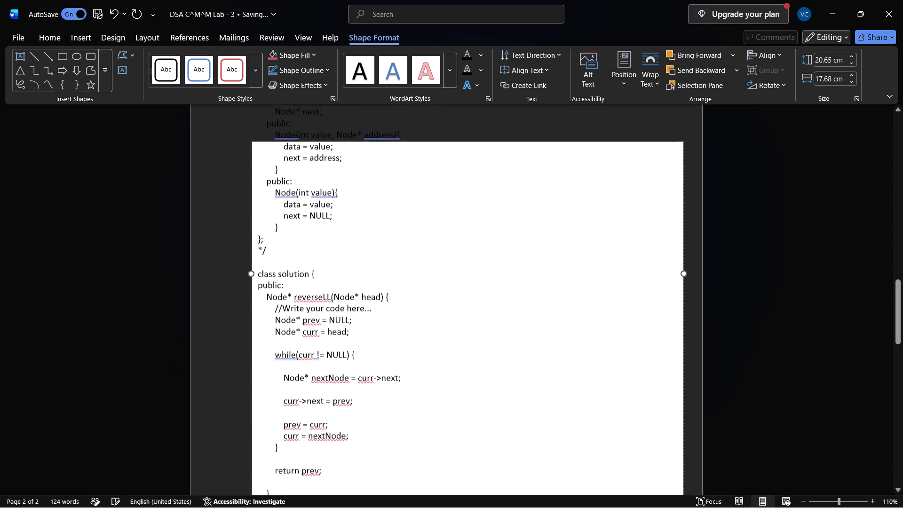
pyautogui.scroll(-2, 389, 352)
pyautogui.scroll(12, 389, 352)
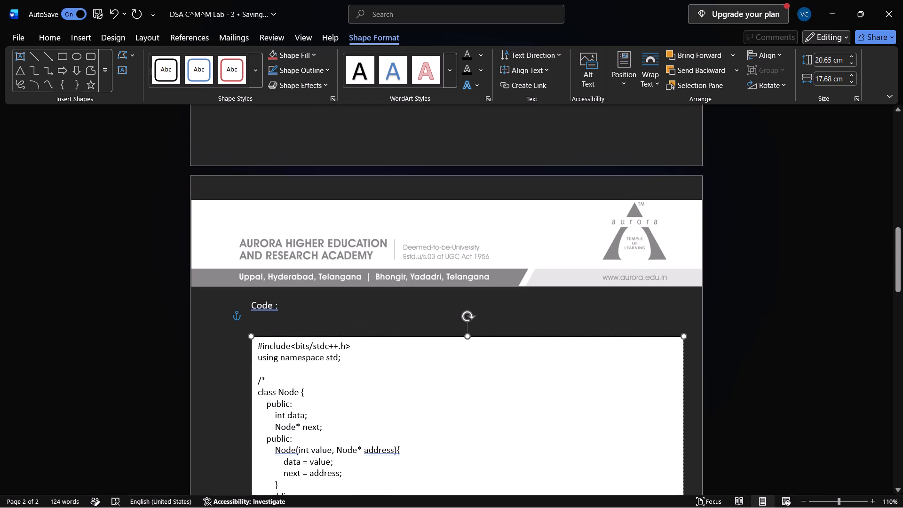
# Review the end of the pasted code and add two blank lines below the text box to continue on page 3.
pyautogui.scroll(-6, 389, 350)
pyautogui.scroll(1, 389, 350)
pyautogui.scroll(-8, 389, 350)
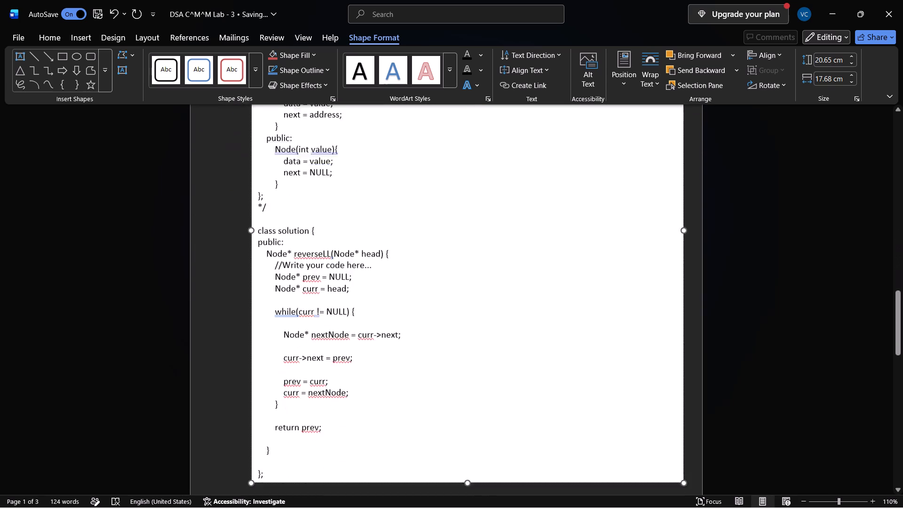
pyautogui.scroll(-11, 389, 350)
pyautogui.scroll(5, 389, 350)
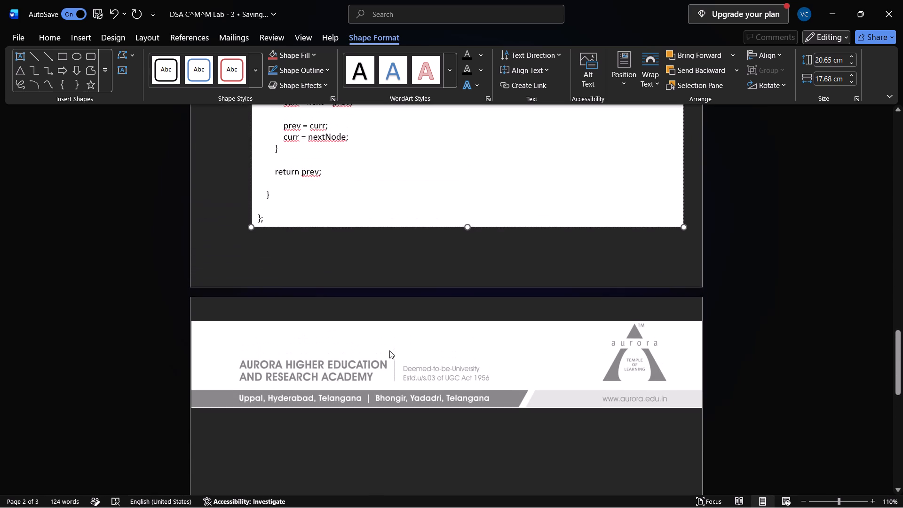
pyautogui.scroll(1, 389, 350)
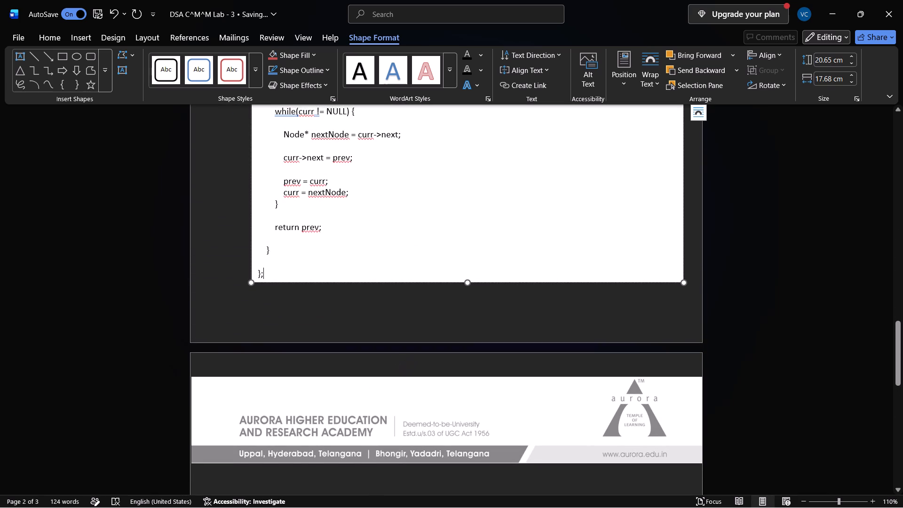
pyautogui.click(461, 316)
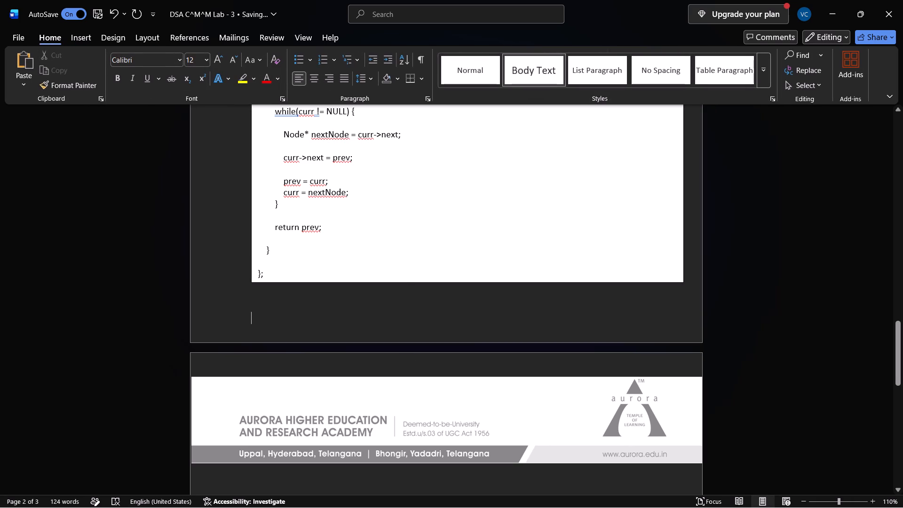
pyautogui.press('Return')
pyautogui.press('Return')
pyautogui.scroll(-3, 272, 413)
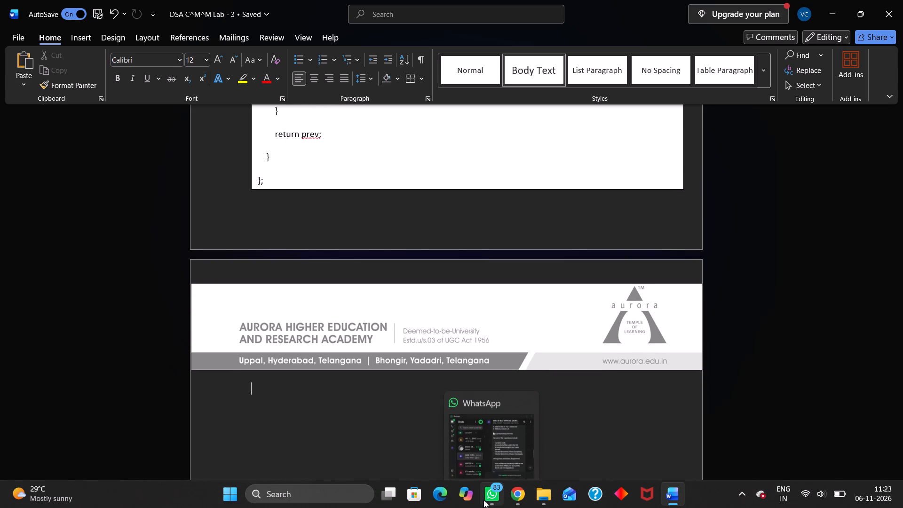
# Switch to Chrome, enlarge the code editor by shrinking the description and testcase areas, and capture a screenshot showing the reverseLL solution.
pyautogui.click(522, 492)
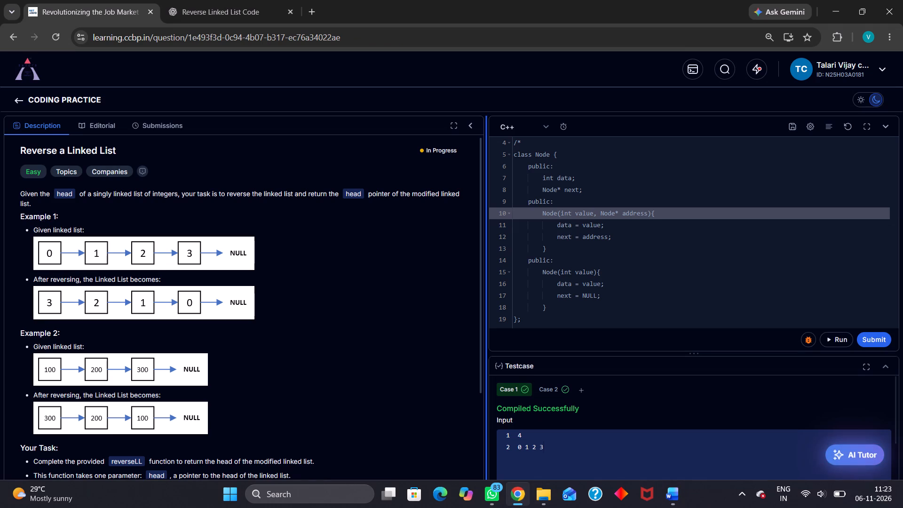
pyautogui.moveTo(485, 321); pyautogui.dragTo(219, 275)
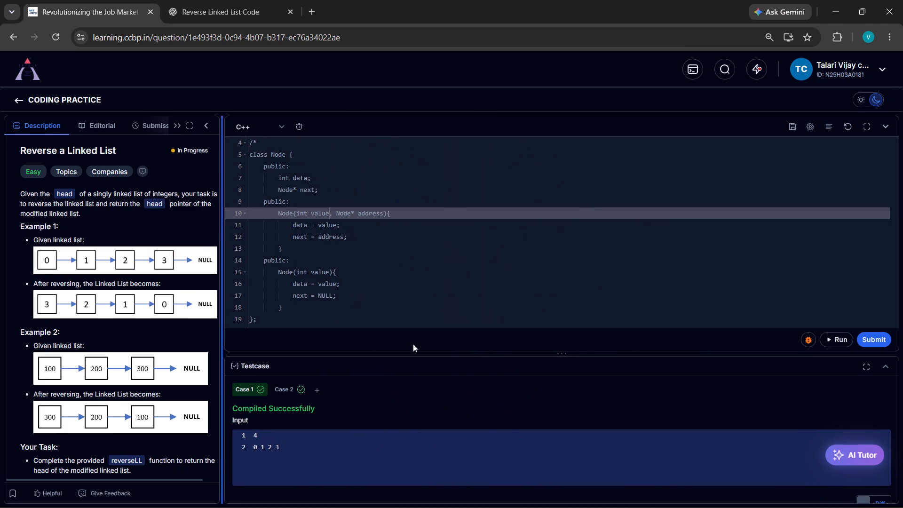
pyautogui.moveTo(511, 352); pyautogui.dragTo(495, 506)
pyautogui.scroll(-1, 474, 367)
pyautogui.scroll(1, 474, 367)
pyautogui.scroll(-4, 474, 367)
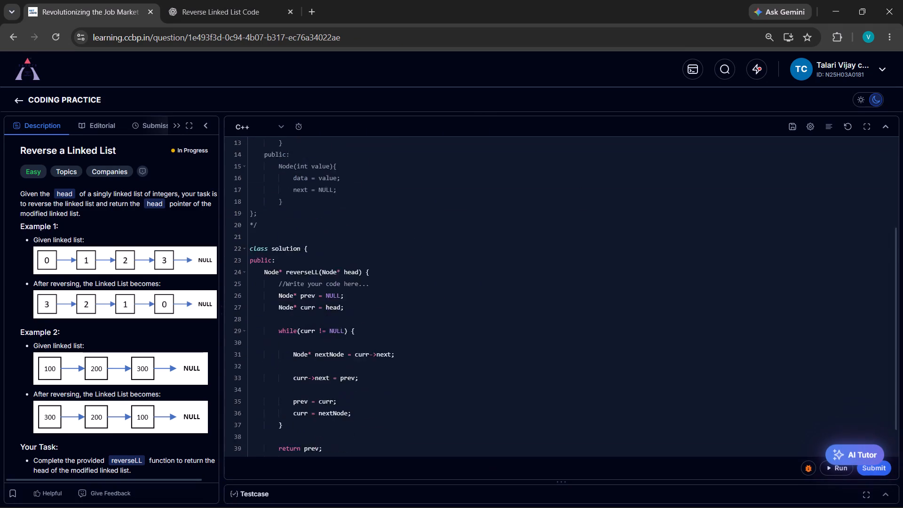
pyautogui.scroll(-1, 474, 367)
pyautogui.press('ctrl+Print')
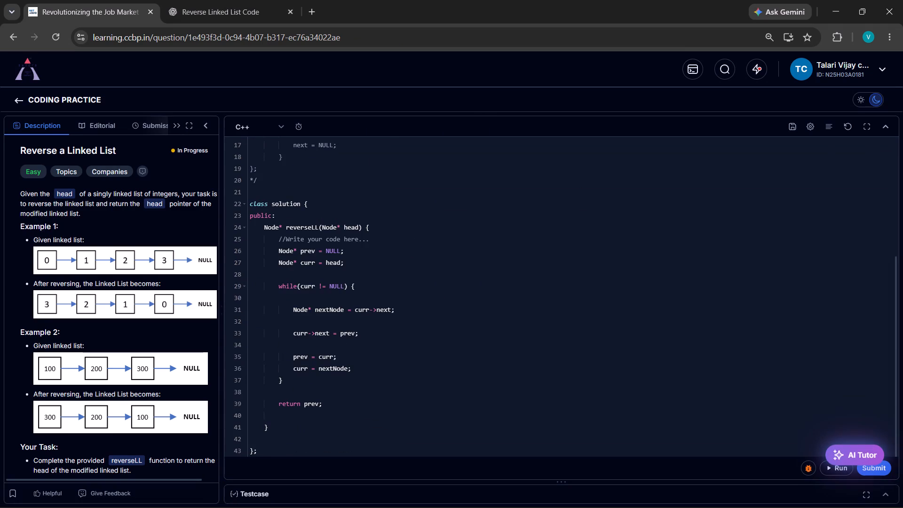
pyautogui.scroll(8, 474, 367)
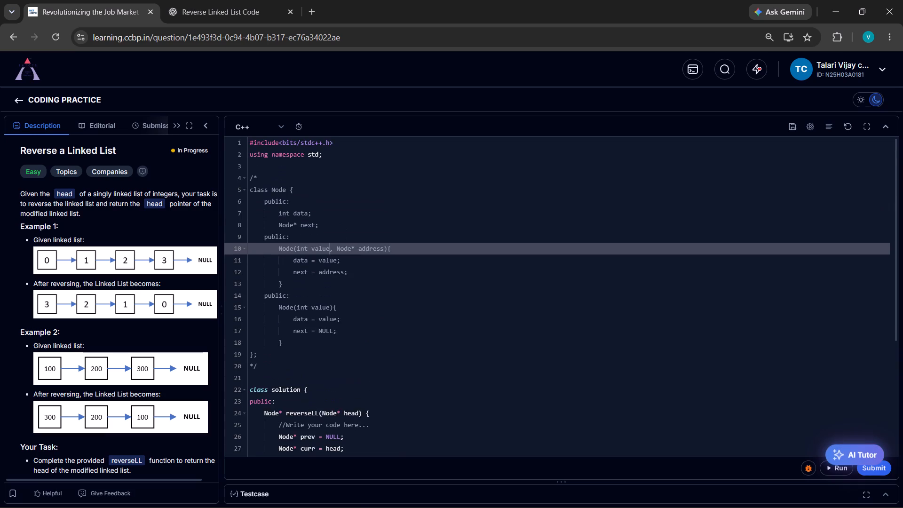
pyautogui.scroll(-10, 474, 367)
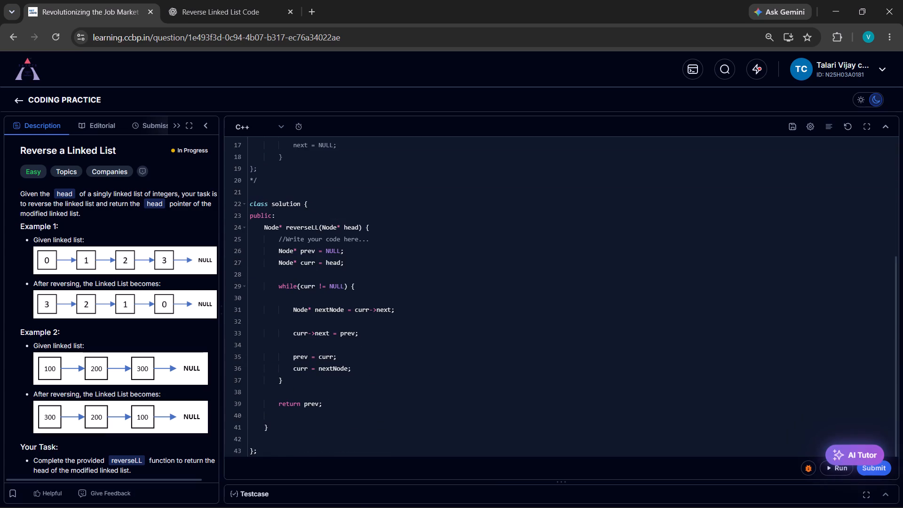
pyautogui.press('ctrl+Print')
# Return to Word, paste the code screenshot on page 3 and crop off the browser's tab and address bars.
pyautogui.click(677, 495)
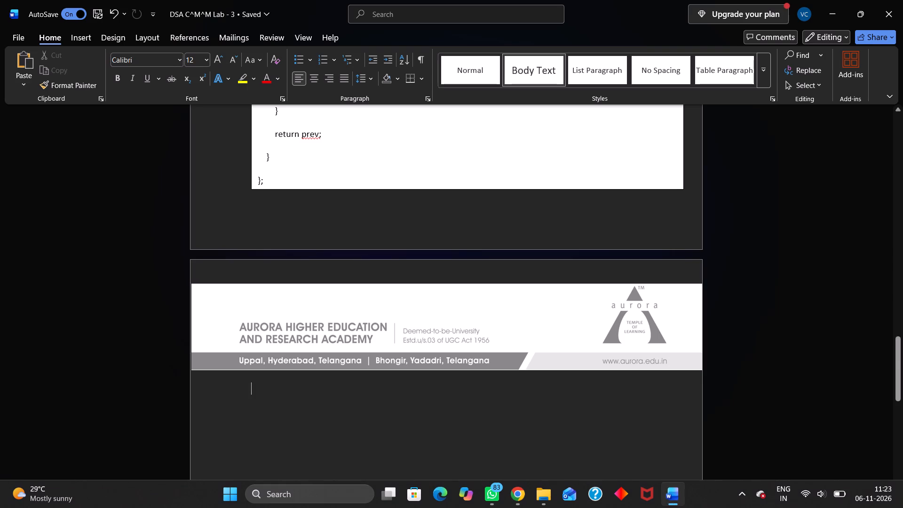
pyautogui.hotkey('ctrl', 'v')
pyautogui.rightClick(425, 366)
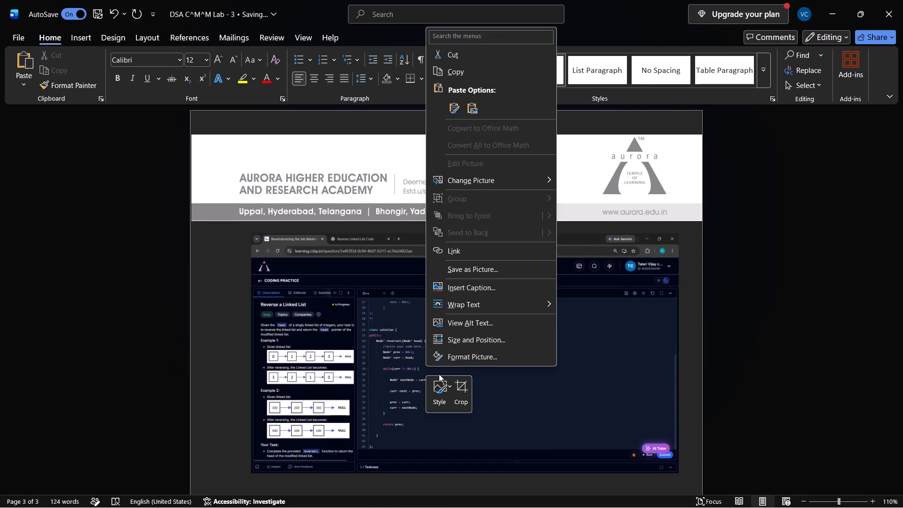
pyautogui.click(459, 383)
pyautogui.moveTo(469, 236); pyautogui.dragTo(467, 244)
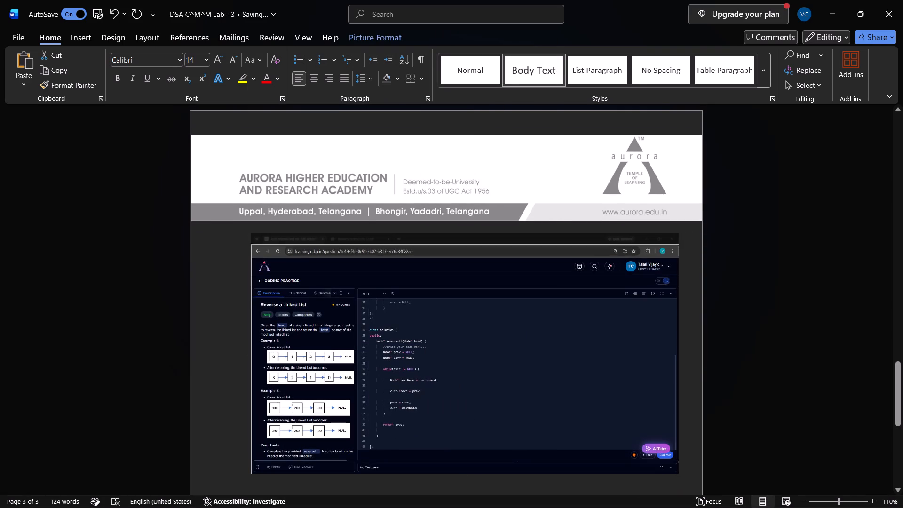
pyautogui.moveTo(467, 244); pyautogui.dragTo(465, 256)
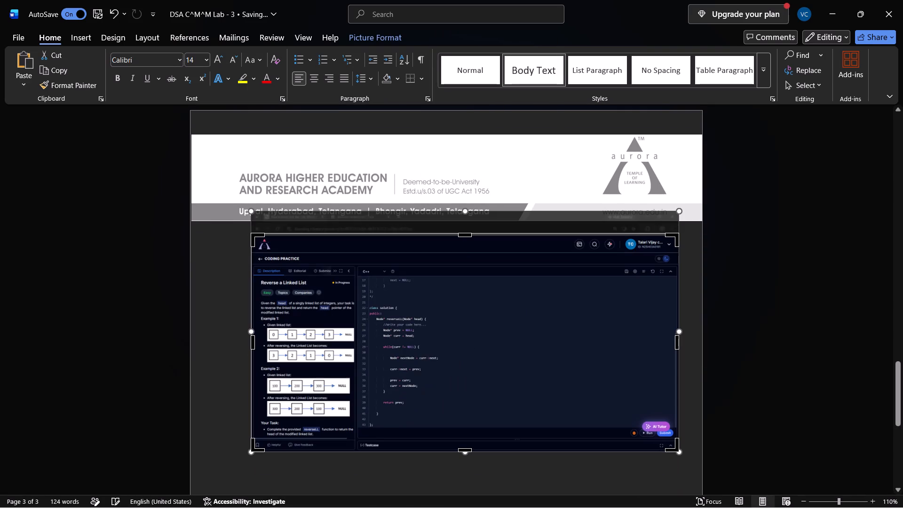
pyautogui.click(767, 389)
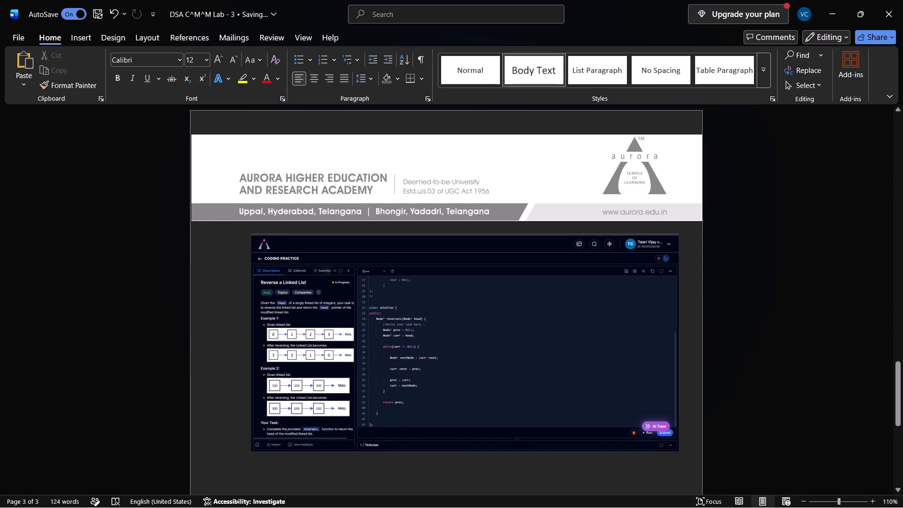
# Add the heading "Test Cases :" below the code screenshot, followed by blank lines.
pyautogui.scroll(-4, 608, 347)
pyautogui.click(643, 354)
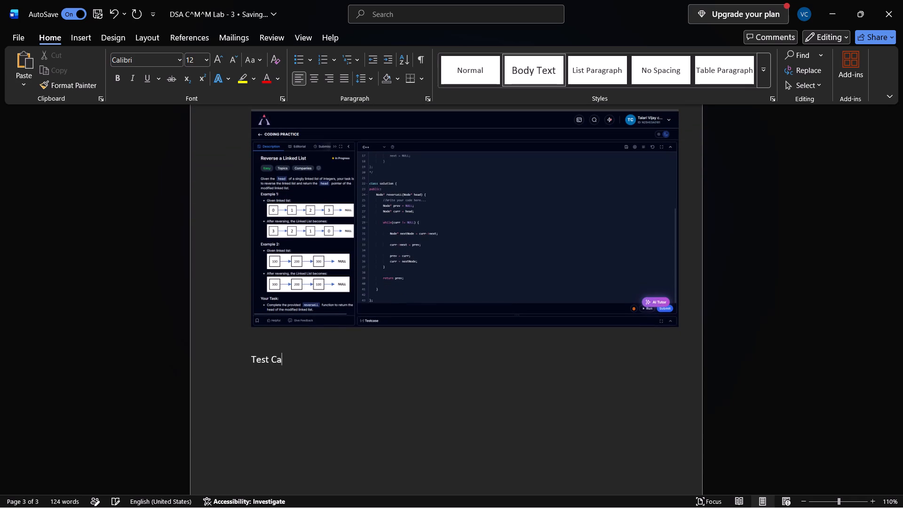
pyautogui.press('space')
pyautogui.write(':')
pyautogui.press('Return')
pyautogui.press('Return')
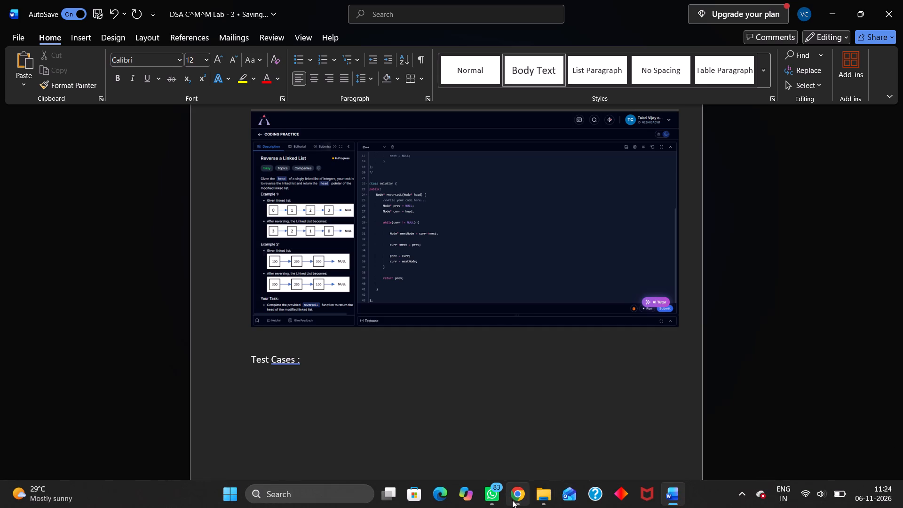
# Switch to Chrome, widen the problem description area again and submit the Reverse a Linked List solution.
pyautogui.click(512, 500)
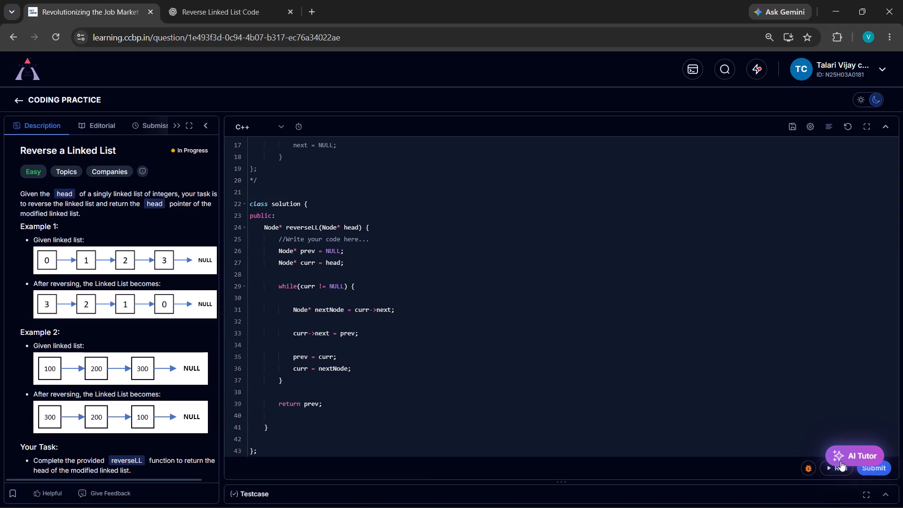
pyautogui.moveTo(220, 259); pyautogui.dragTo(517, 332)
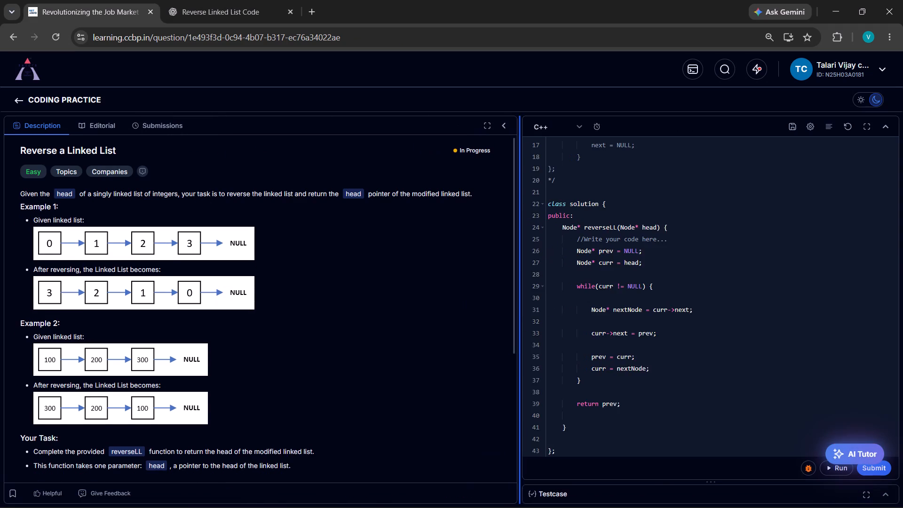
pyautogui.moveTo(517, 332); pyautogui.dragTo(473, 332)
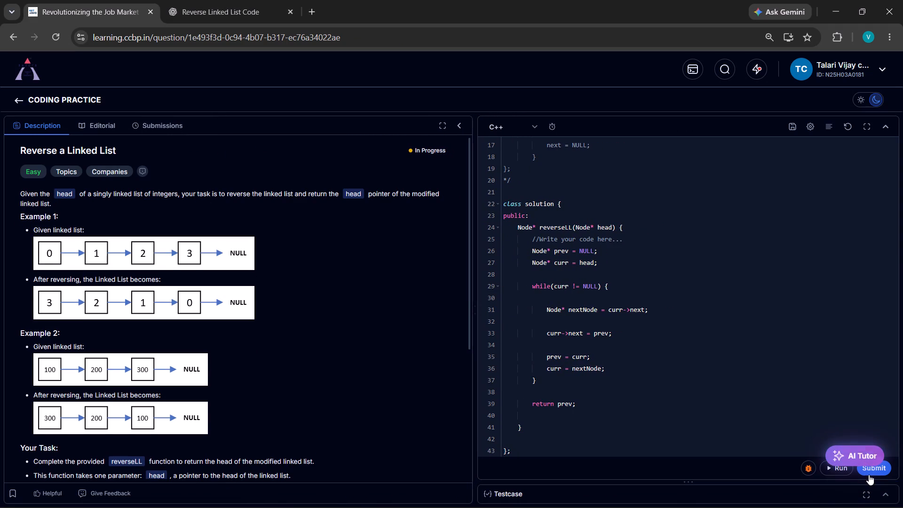
pyautogui.click(869, 473)
pyautogui.click(721, 480)
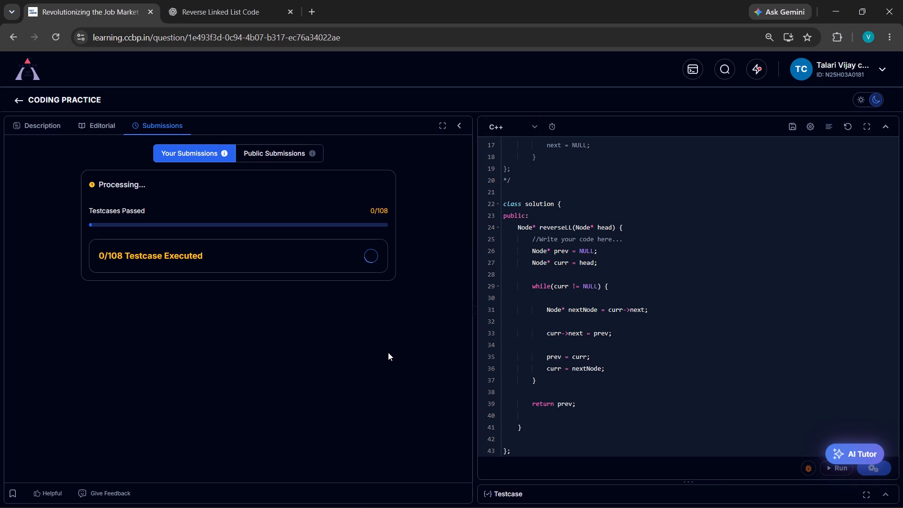
# Capture a full-screen screenshot of the submission result beside the code.
pyautogui.press('Print')
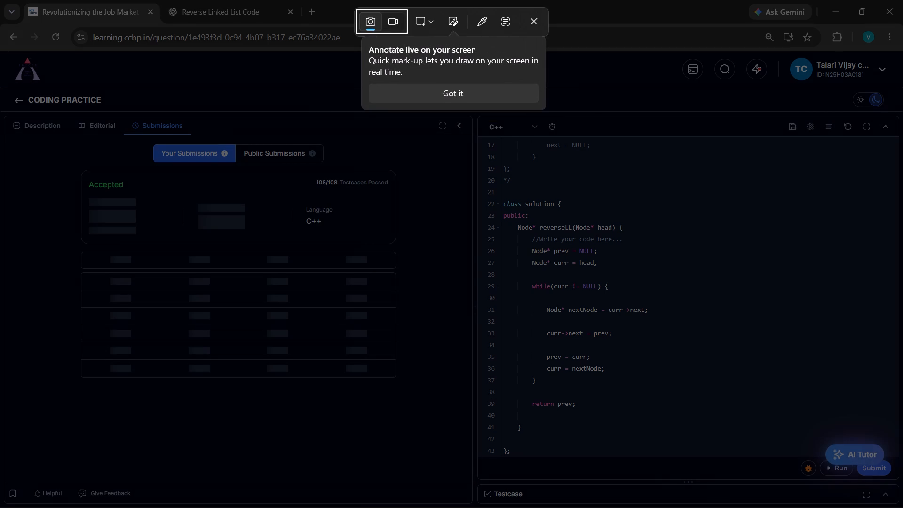
pyautogui.click(531, 22)
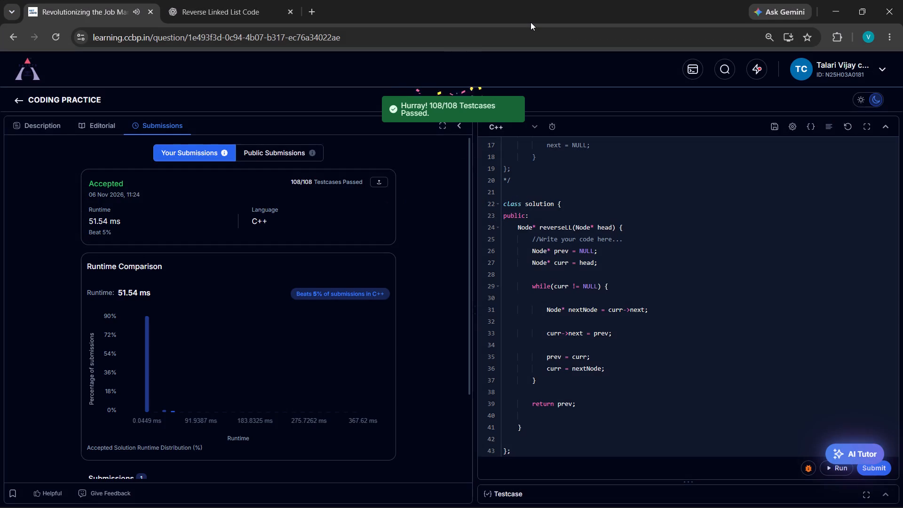
pyautogui.press('ctrl+Print')
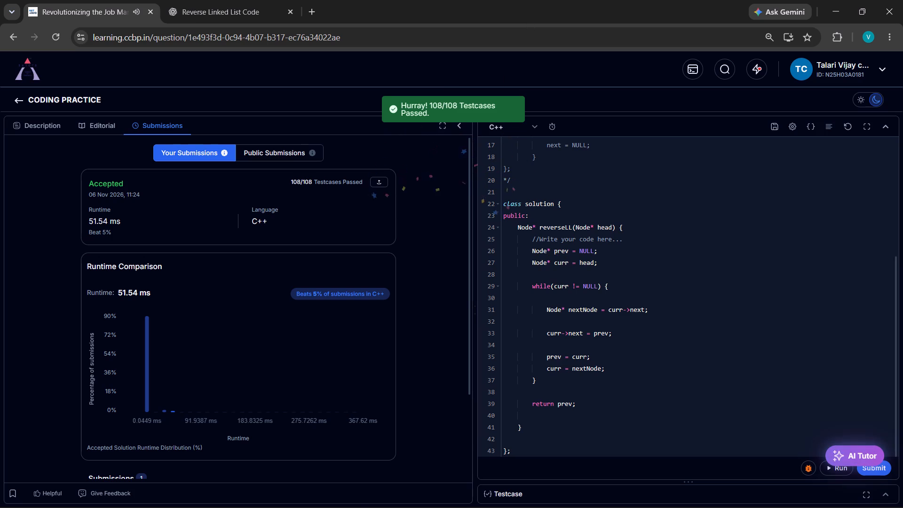
# Return to Word, paste the submission screenshot under the Test Cases heading and crop off the browser's tab and address bars.
pyautogui.click(670, 495)
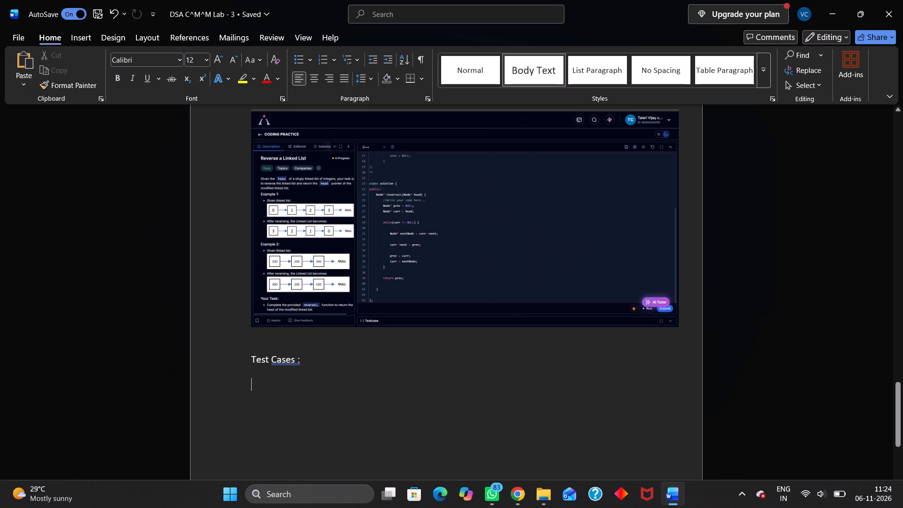
pyautogui.rightClick(357, 411)
pyautogui.click(411, 245)
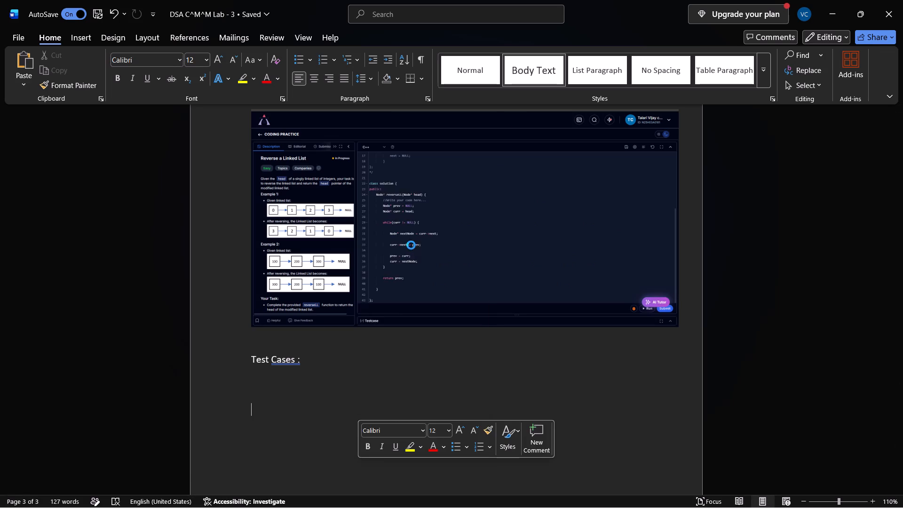
pyautogui.rightClick(440, 286)
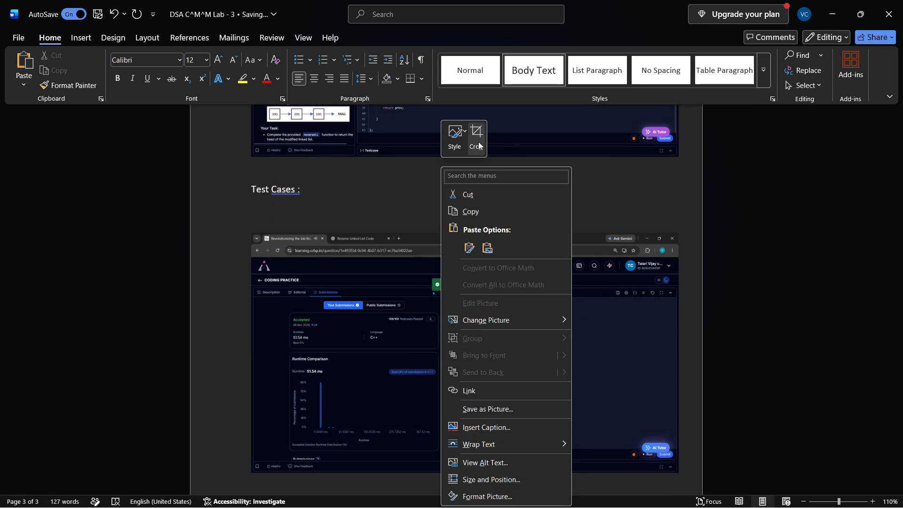
pyautogui.click(478, 135)
pyautogui.moveTo(467, 235); pyautogui.dragTo(467, 256)
pyautogui.click(751, 259)
pyautogui.scroll(1, 559, 245)
pyautogui.scroll(-3, 558, 245)
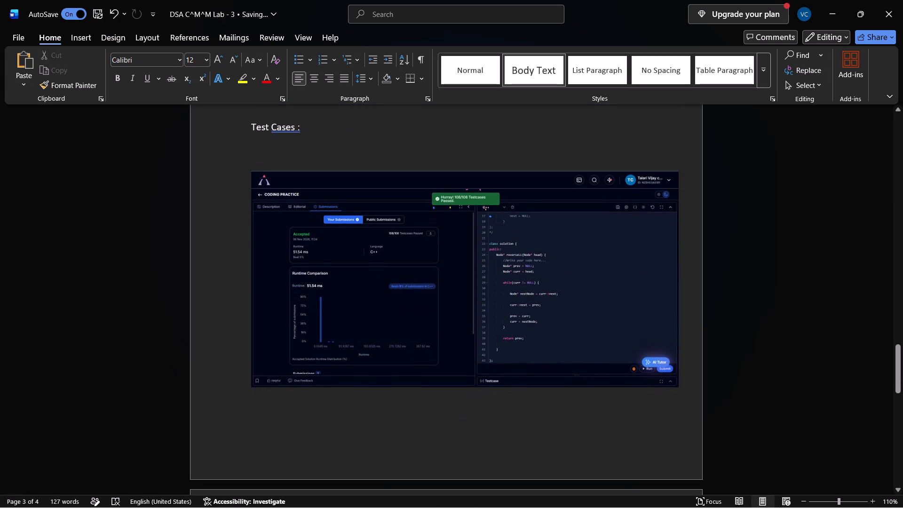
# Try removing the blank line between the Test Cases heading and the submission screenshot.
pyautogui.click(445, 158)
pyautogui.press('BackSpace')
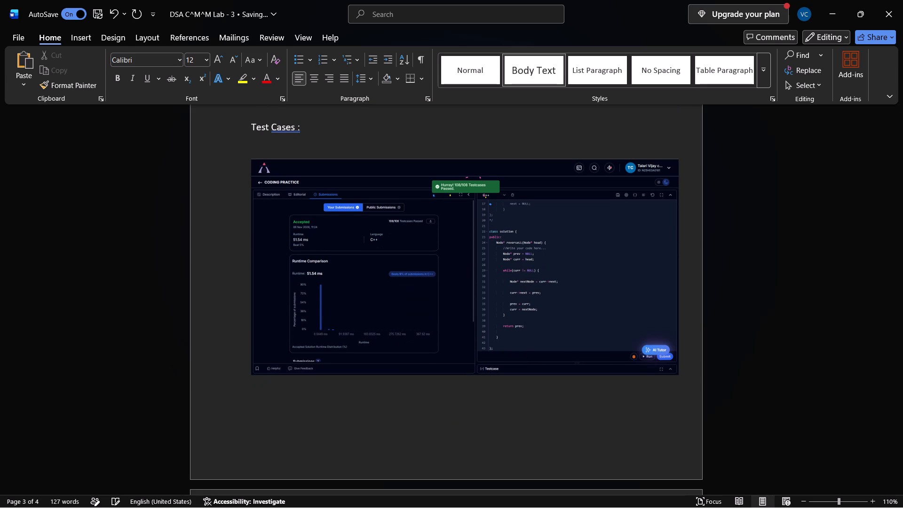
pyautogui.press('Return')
# Add six blank lines below the submission screenshot to continue the report on page 4.
pyautogui.scroll(-5, 509, 173)
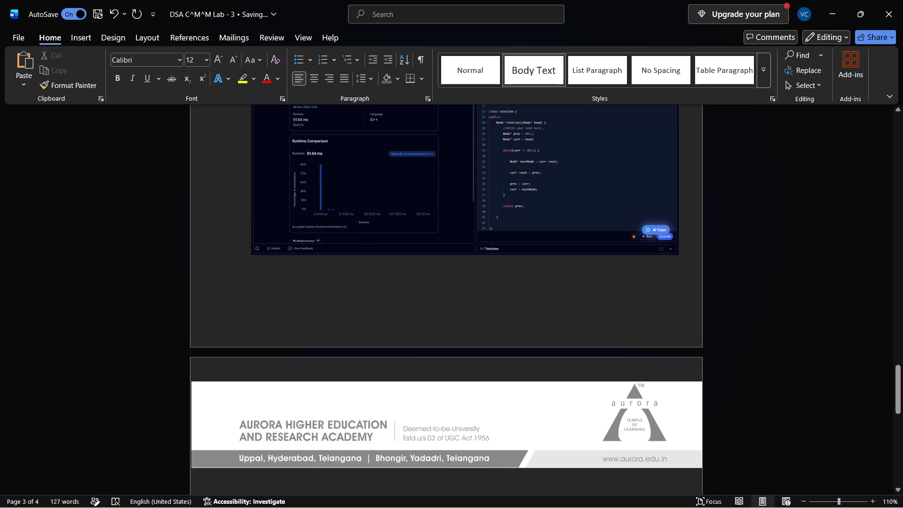
pyautogui.scroll(-2, 544, 201)
pyautogui.click(650, 190)
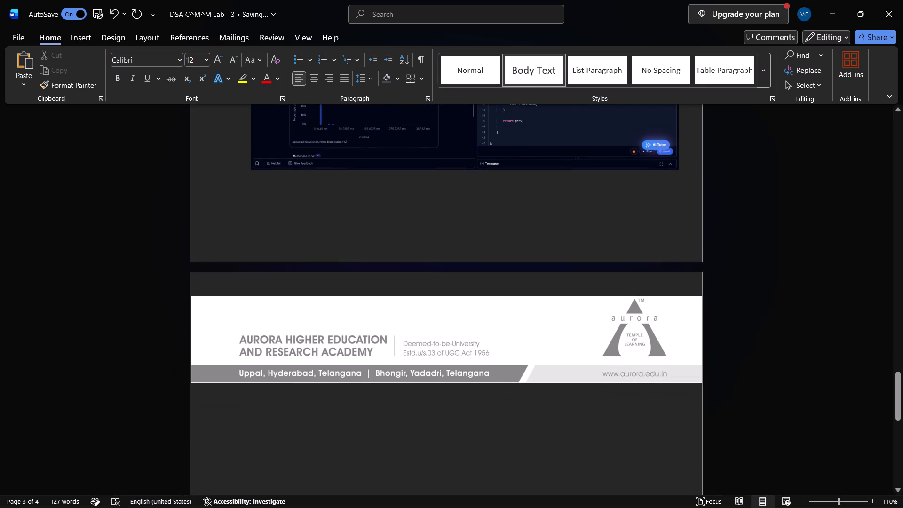
pyautogui.press('Return')
pyautogui.press('Return')
pyautogui.press('Return')
pyautogui.press('Return')
pyautogui.press('Return')
pyautogui.press('Return')
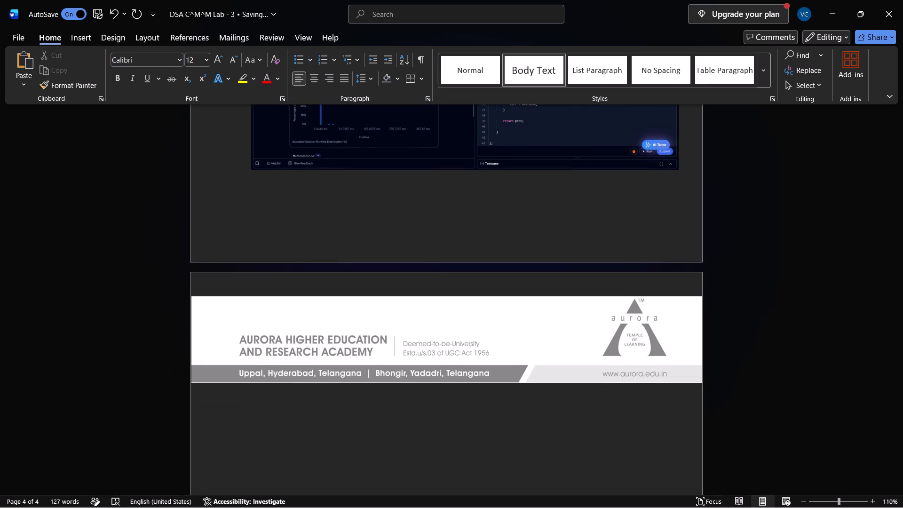
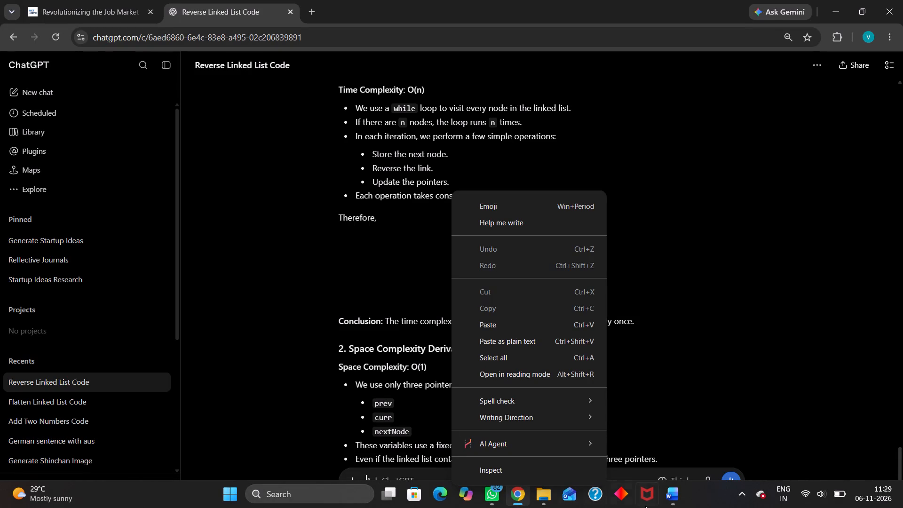
# Switch to Word and paste the copied "Space Complexity" heading as text only, below the time complexity conclusion.
pyautogui.click(669, 499)
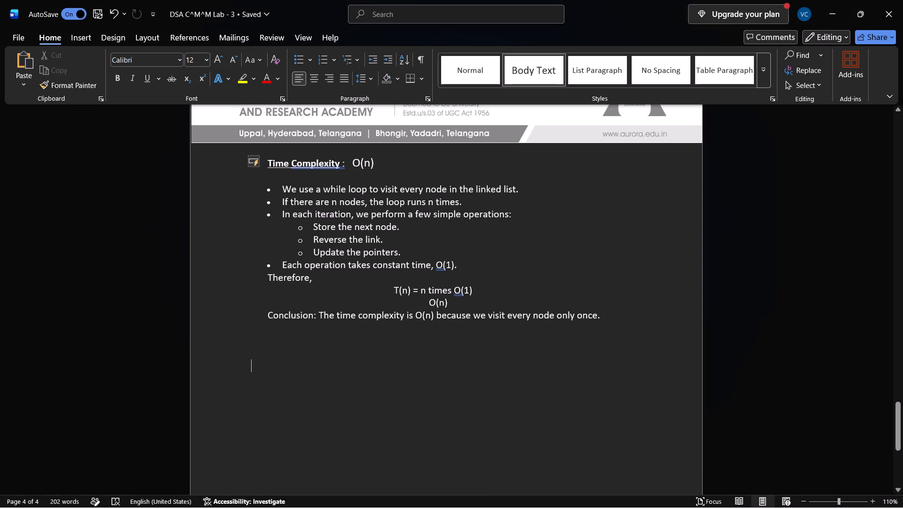
pyautogui.rightClick(321, 365)
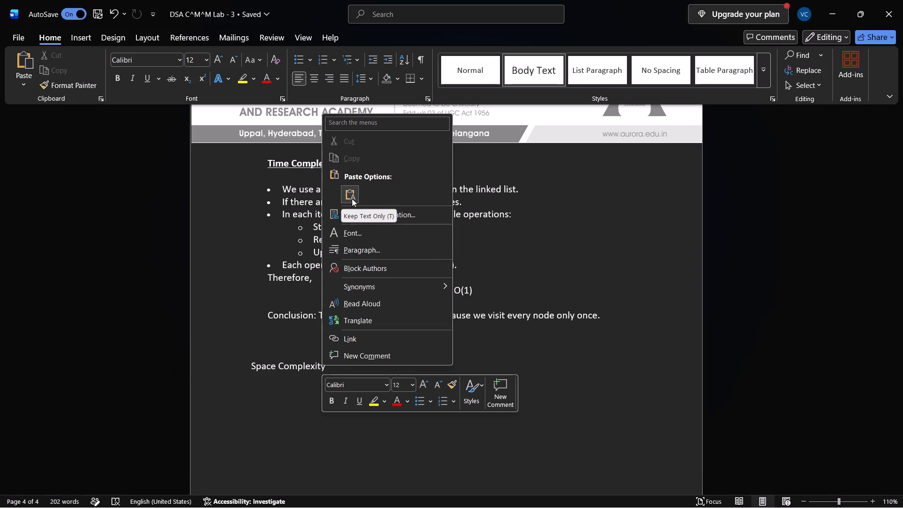
pyautogui.click(352, 198)
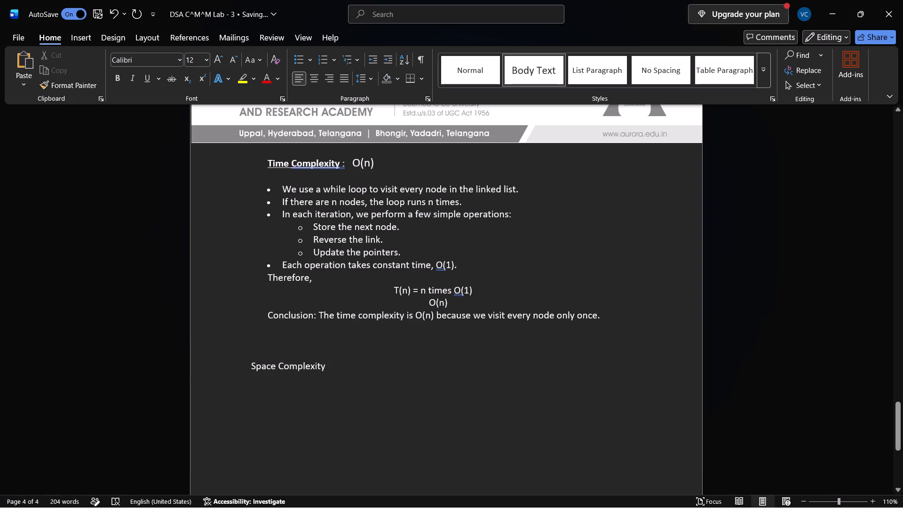
# Make the "Space Complexity" heading bold and add a space and colon after it.
pyautogui.moveTo(336, 371); pyautogui.dragTo(256, 370)
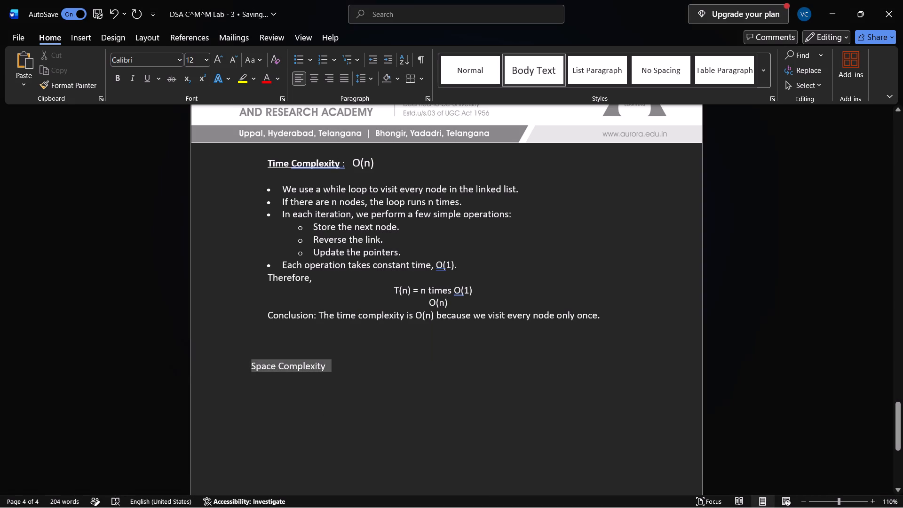
pyautogui.moveTo(256, 370); pyautogui.dragTo(253, 370)
pyautogui.click(264, 350)
pyautogui.click(338, 390)
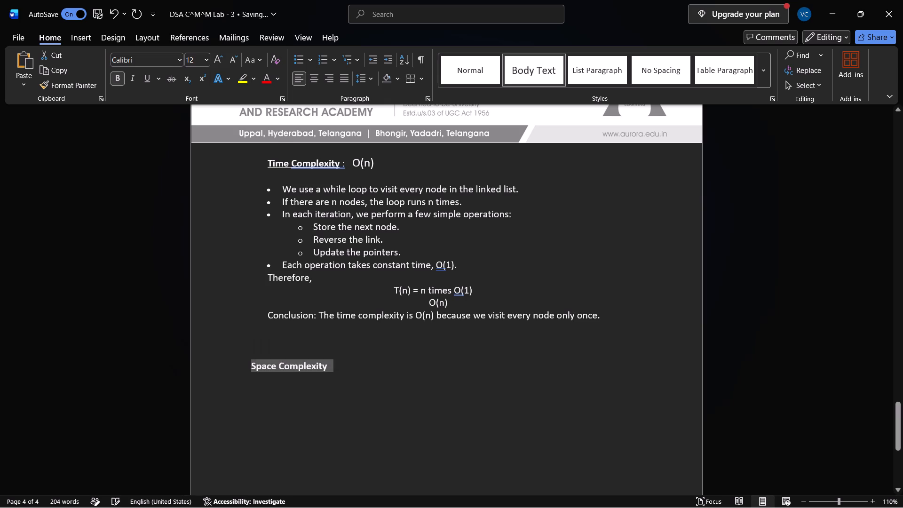
pyautogui.click(345, 368)
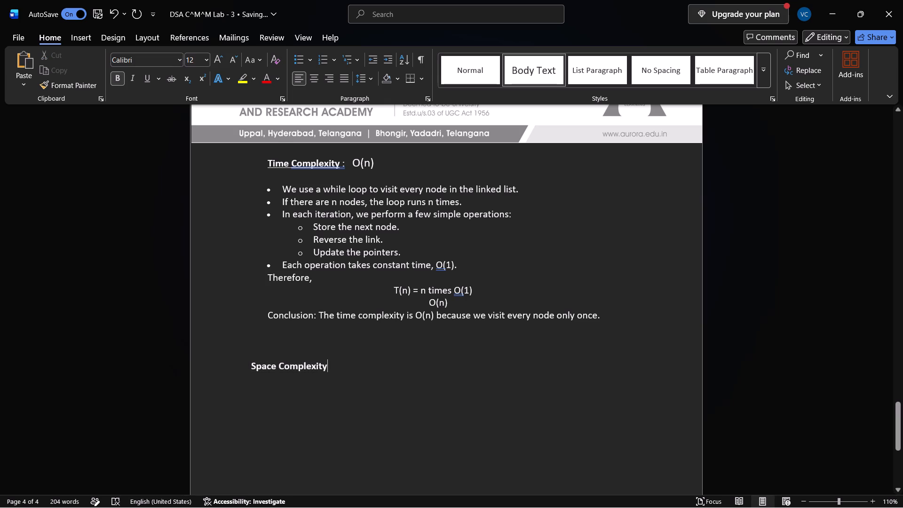
pyautogui.press('space')
pyautogui.write(':')
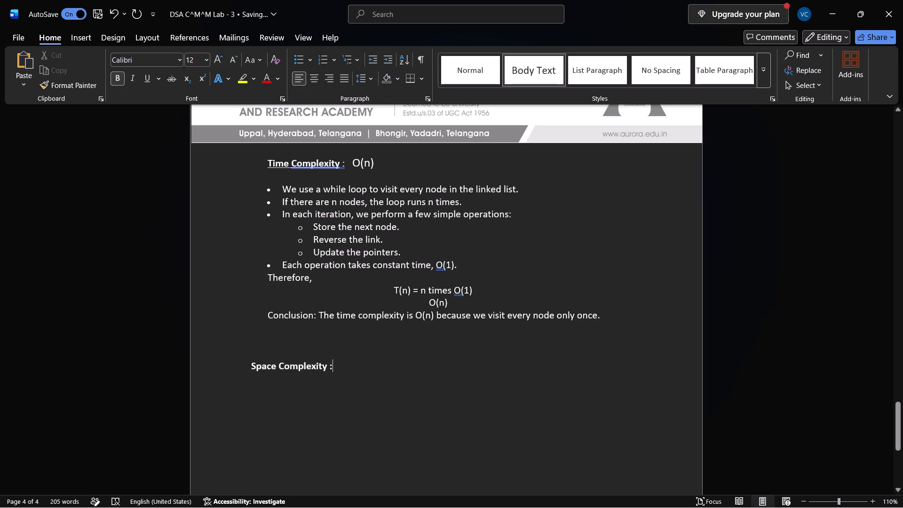
# Indent the "Space Complexity :" heading with leading spaces so it roughly lines up with the Time Complexity heading.
pyautogui.click(253, 368)
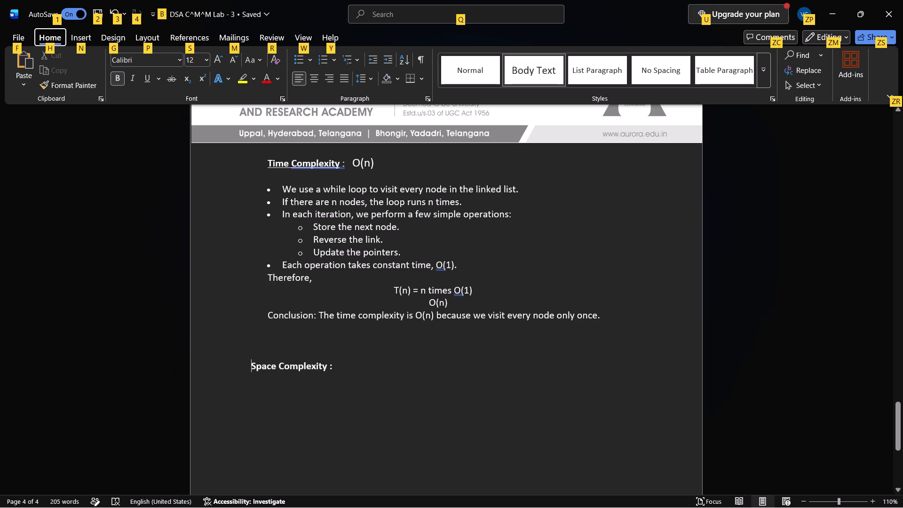
pyautogui.press('n')
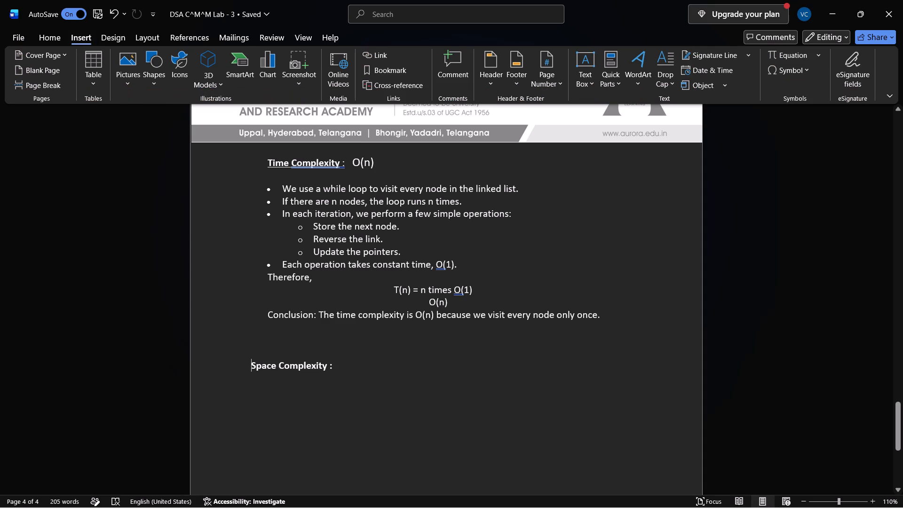
pyautogui.click(56, 33)
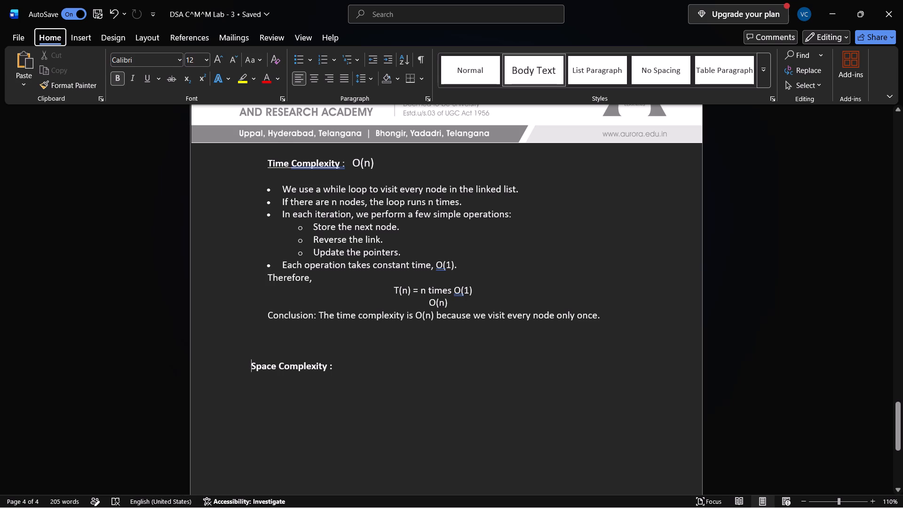
pyautogui.press('space')
pyautogui.press('space')
pyautogui.press('space')
pyautogui.press('space')
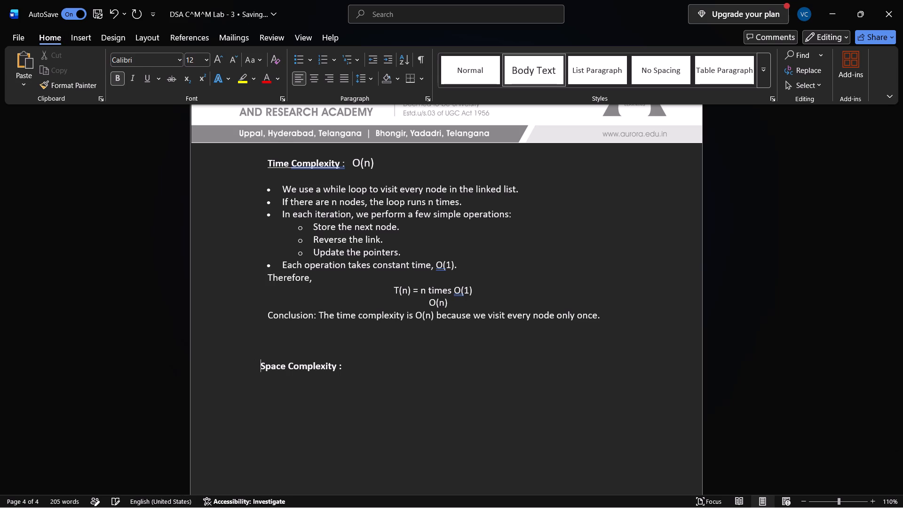
pyautogui.press('space')
pyautogui.press('space')
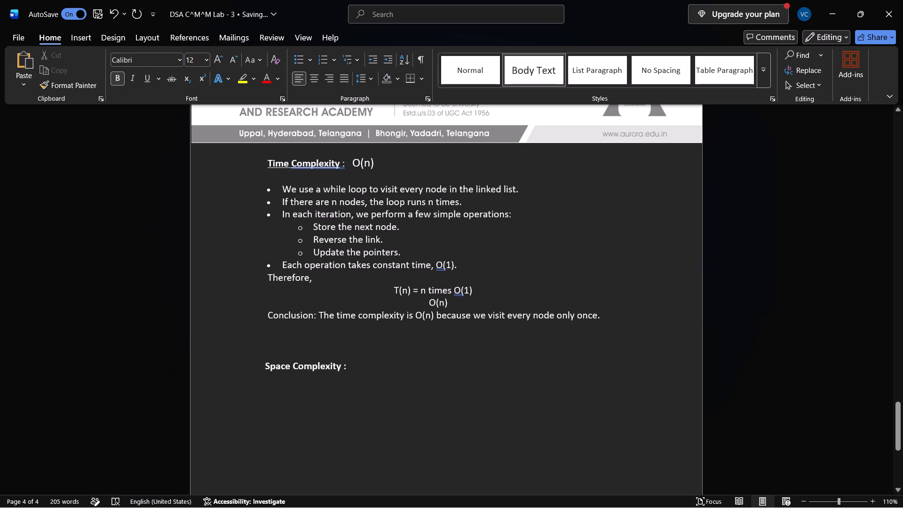
# Underline the "Space Complexity :" heading and leave a space after its colon.
pyautogui.moveTo(342, 367); pyautogui.dragTo(267, 364)
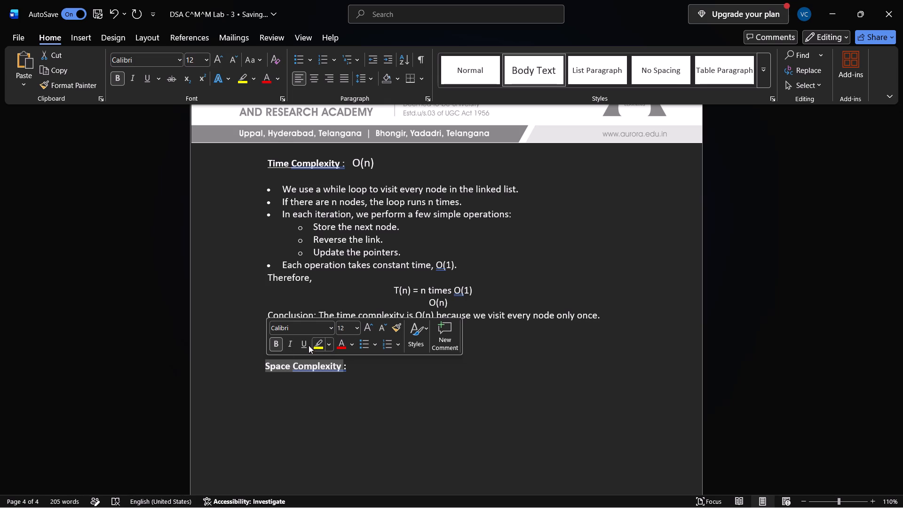
pyautogui.click(309, 345)
pyautogui.click(349, 365)
pyautogui.click(357, 365)
pyautogui.press('space')
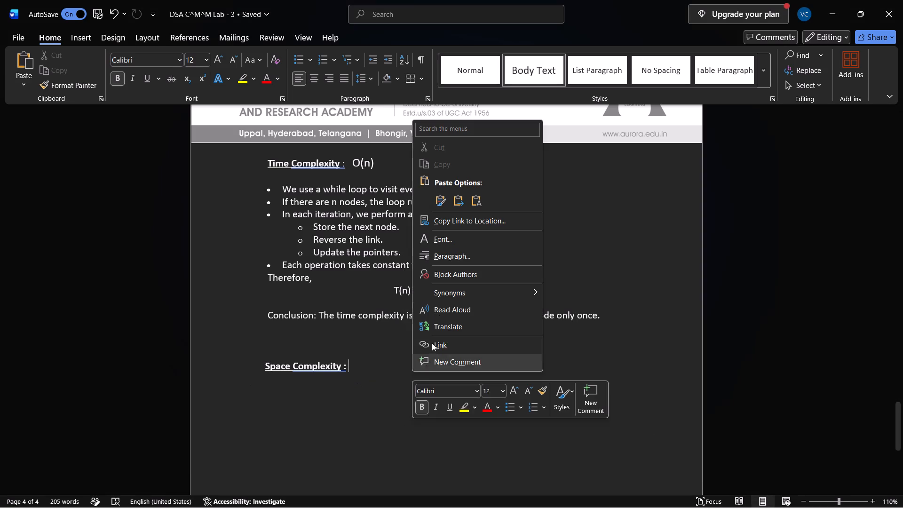
pyautogui.click(444, 199)
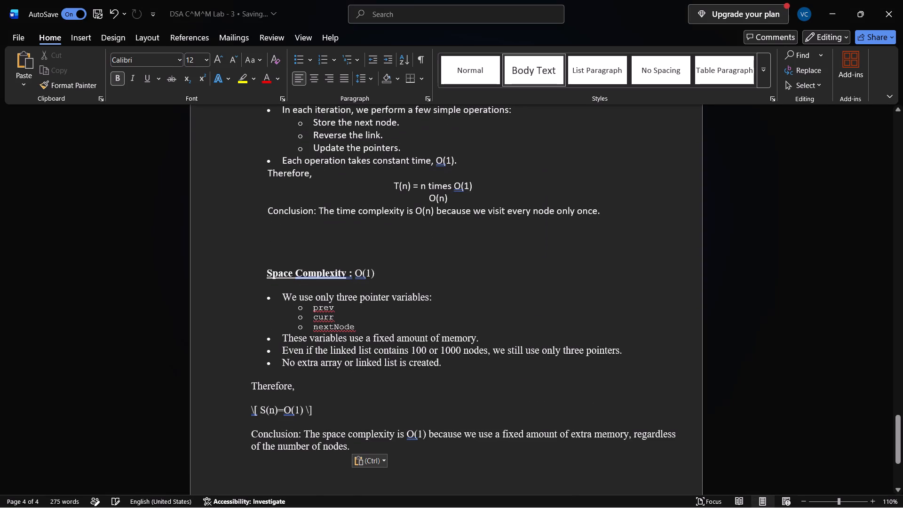
pyautogui.click(406, 278)
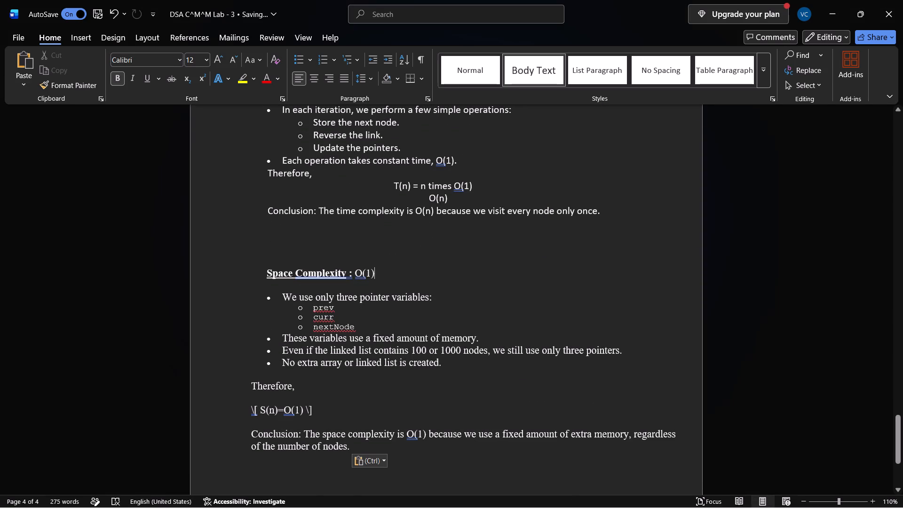
# Strip the backslashes and square brackets from the space formula and put spaces around the equals sign, giving S(n) = O(1).
pyautogui.scroll(-3, 471, 317)
pyautogui.click(326, 324)
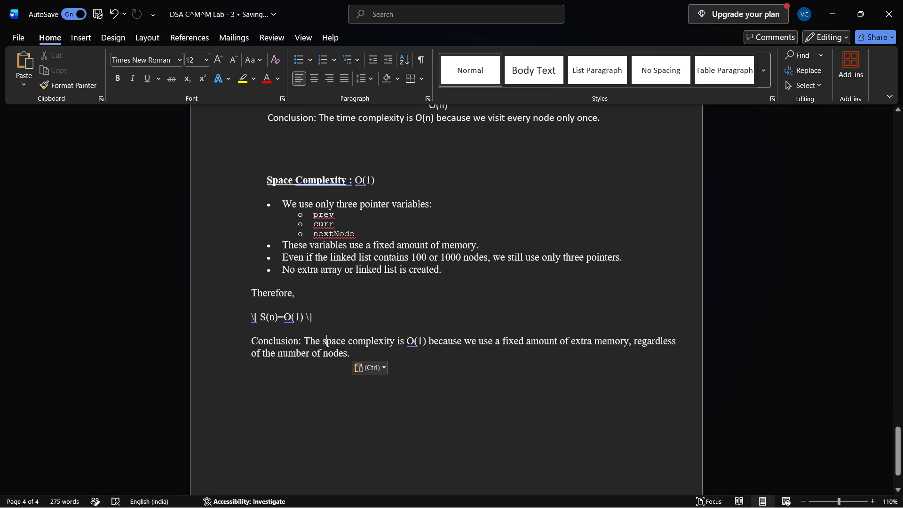
pyautogui.click(333, 310)
pyautogui.press('BackSpace')
pyautogui.press('BackSpace')
pyautogui.press('BackSpace')
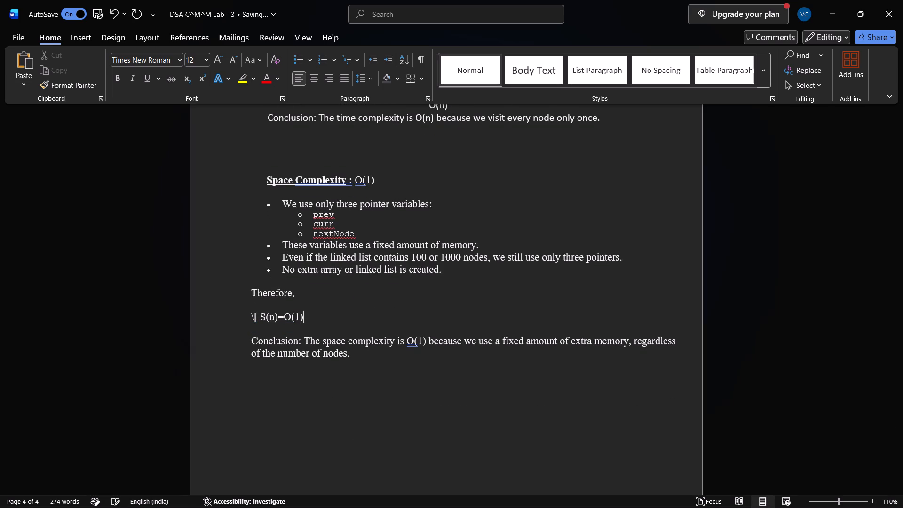
pyautogui.click(285, 314)
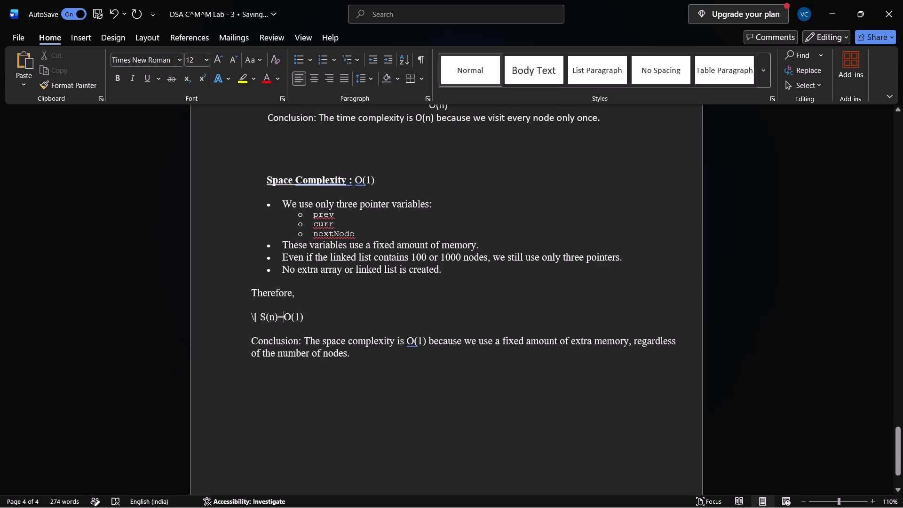
pyautogui.press('space')
pyautogui.click(276, 319)
pyautogui.click(278, 320)
pyautogui.press('space')
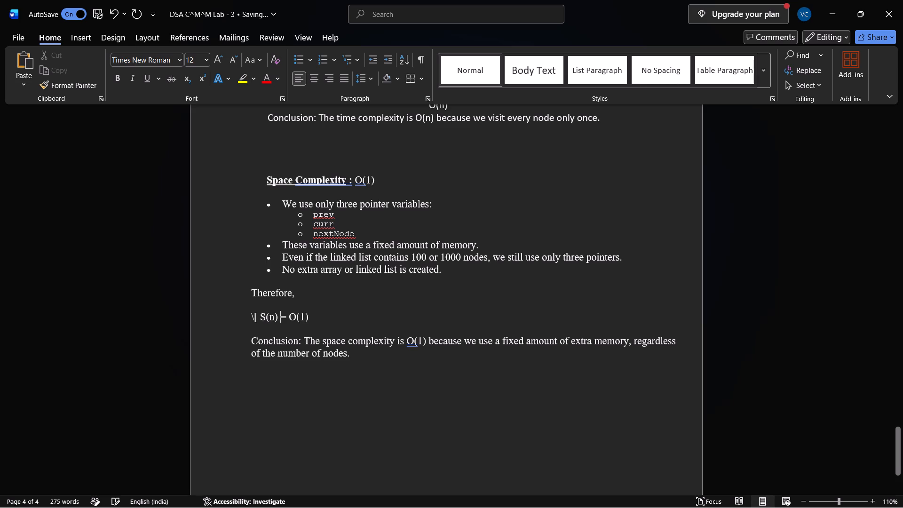
pyautogui.click(261, 318)
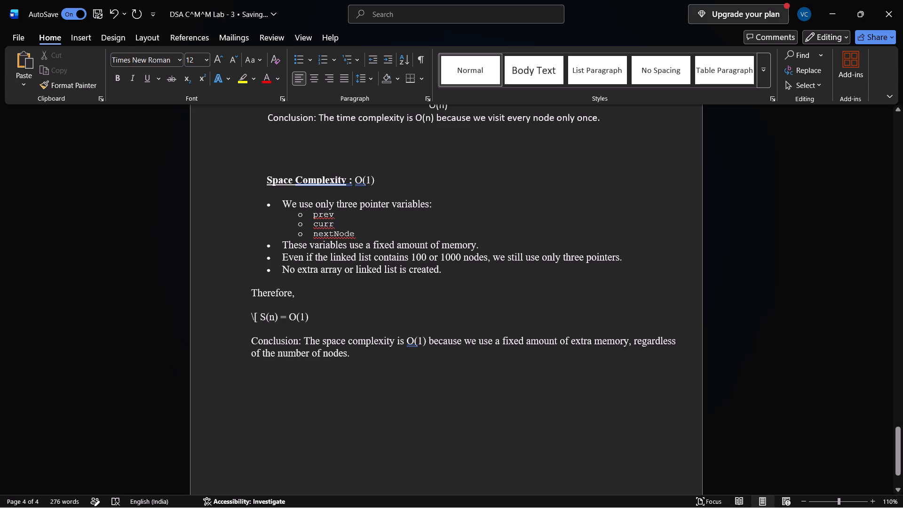
pyautogui.press('BackSpace')
pyautogui.press('BackSpace')
pyautogui.press('BackSpace')
# Indent the S(n) = O(1) line with spaces so it sits near the middle of the page.
pyautogui.press('space')
pyautogui.press('space')
pyautogui.press('space')
pyautogui.press('space')
pyautogui.press('space')
pyautogui.press('space')
pyautogui.press('space')
pyautogui.press('space')
pyautogui.press('space')
pyautogui.press('space')
pyautogui.press('space')
pyautogui.press('space')
pyautogui.press('space')
pyautogui.press('space')
pyautogui.press('space')
pyautogui.press('space')
pyautogui.press('space')
pyautogui.press('space')
pyautogui.press('space')
pyautogui.press('space')
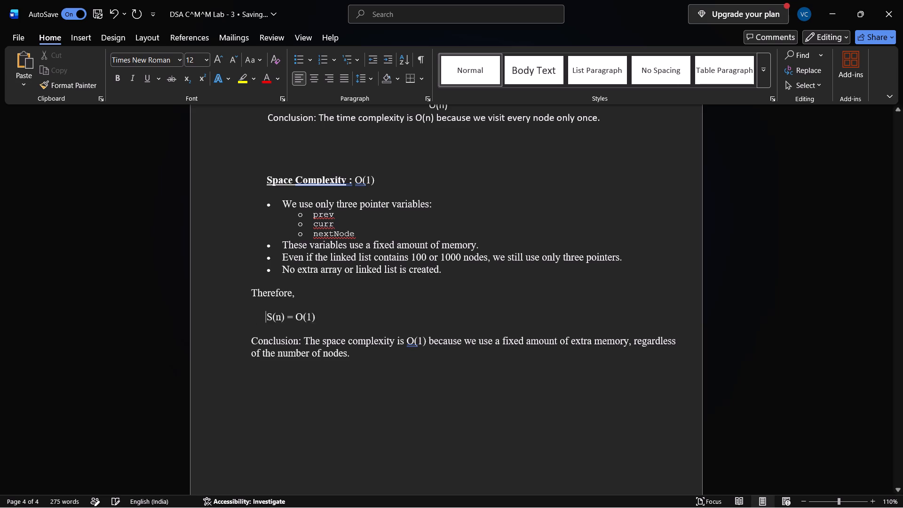
pyautogui.press('space')
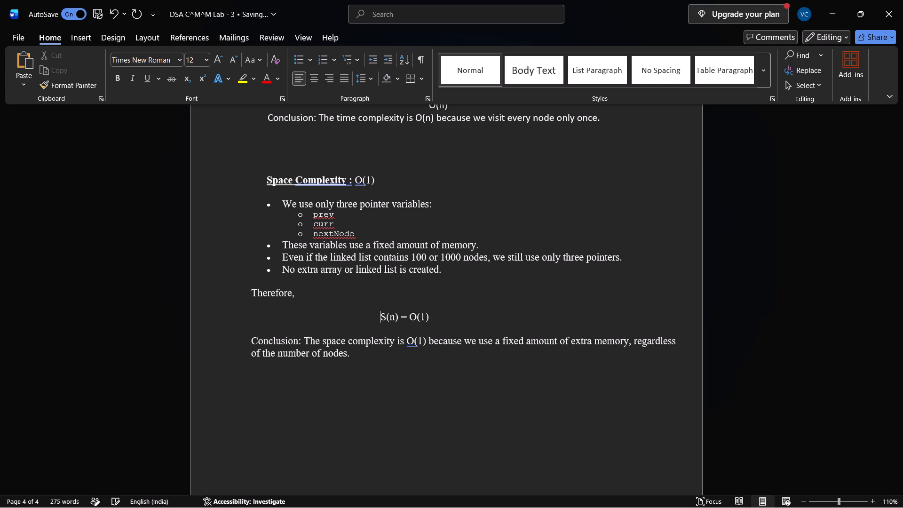
pyautogui.press('space')
# Review the Question 1 content of the report, from the complexity derivations back through the screenshots and code to the first page.
pyautogui.scroll(-10, 577, 363)
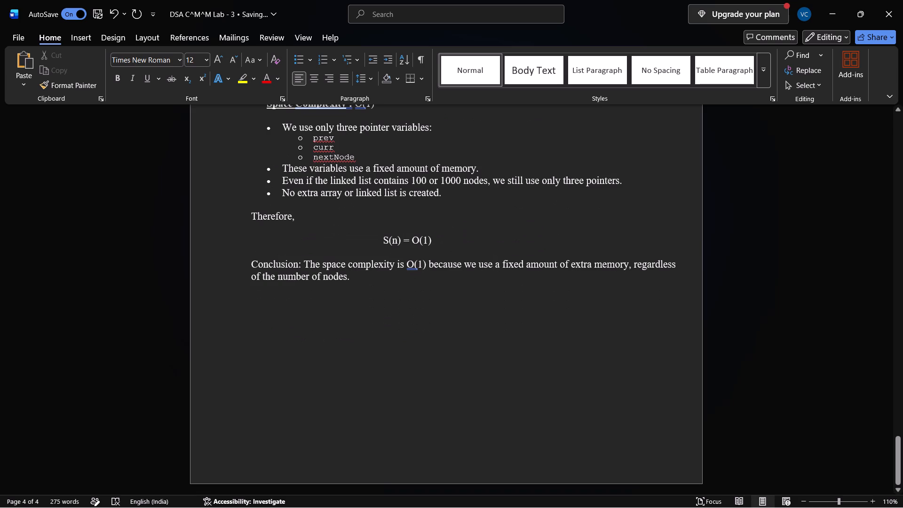
pyautogui.click(479, 335)
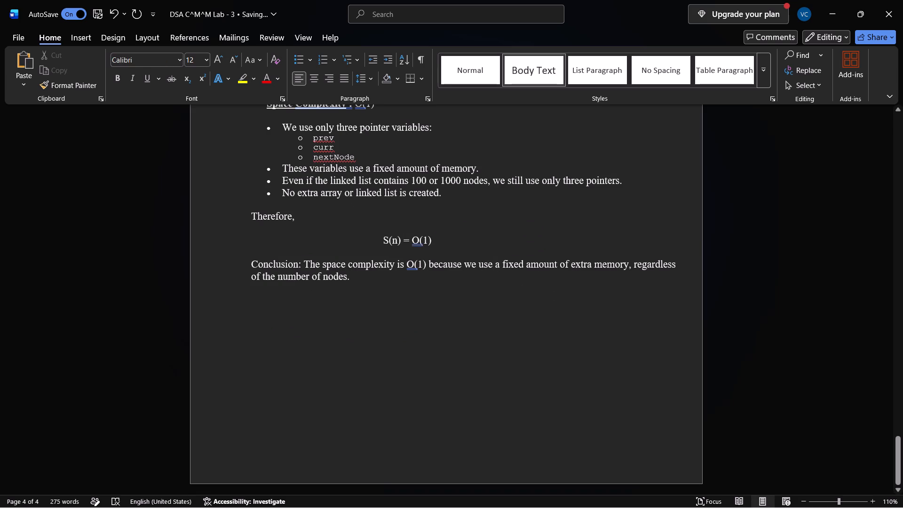
pyautogui.scroll(1, 452, 346)
pyautogui.scroll(-1, 447, 349)
pyautogui.scroll(9, 447, 349)
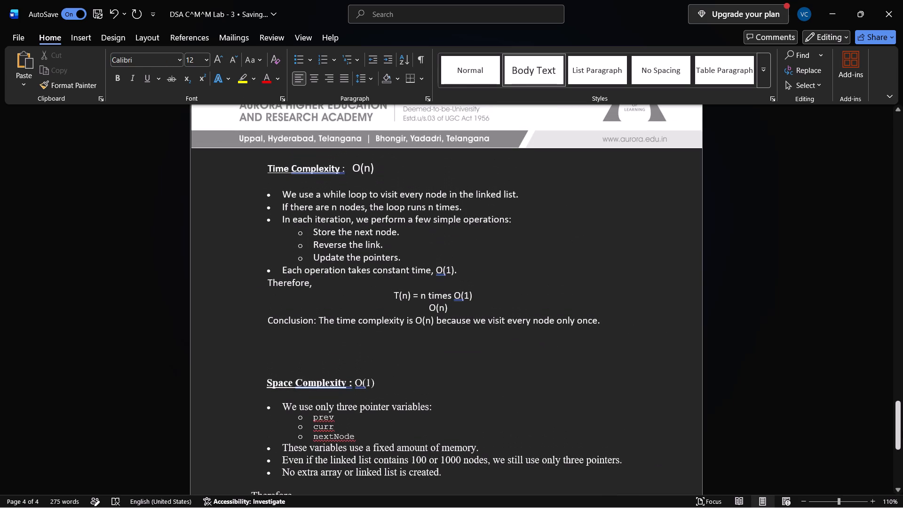
pyautogui.moveTo(897, 430); pyautogui.dragTo(899, 290)
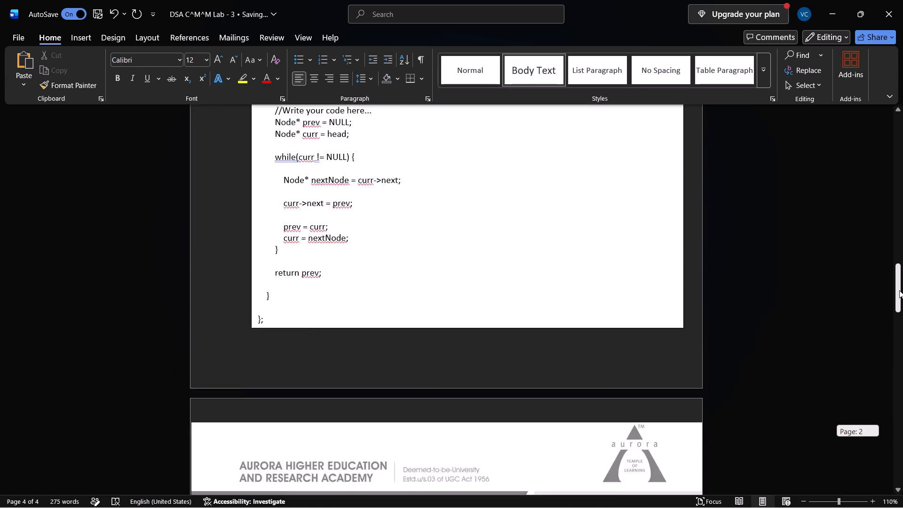
pyautogui.moveTo(899, 290); pyautogui.dragTo(899, 256)
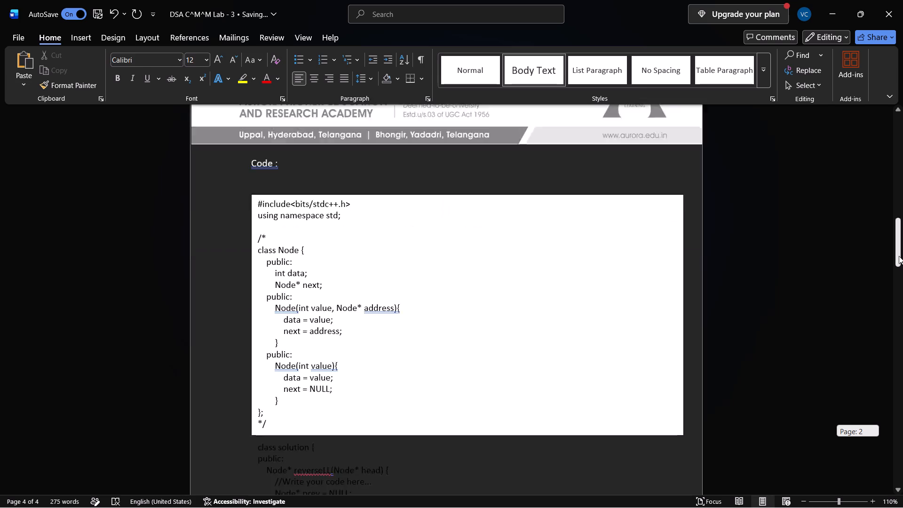
pyautogui.moveTo(899, 256); pyautogui.dragTo(902, 332)
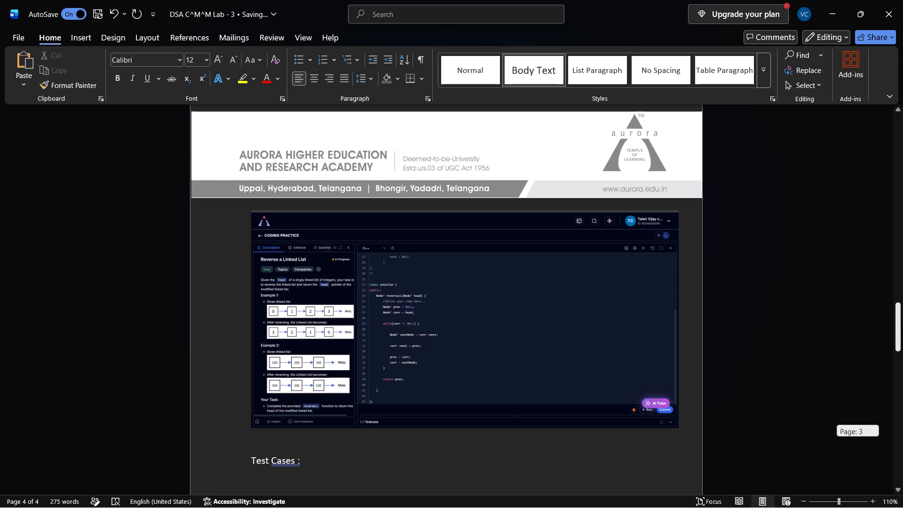
pyautogui.moveTo(902, 332); pyautogui.dragTo(898, 255)
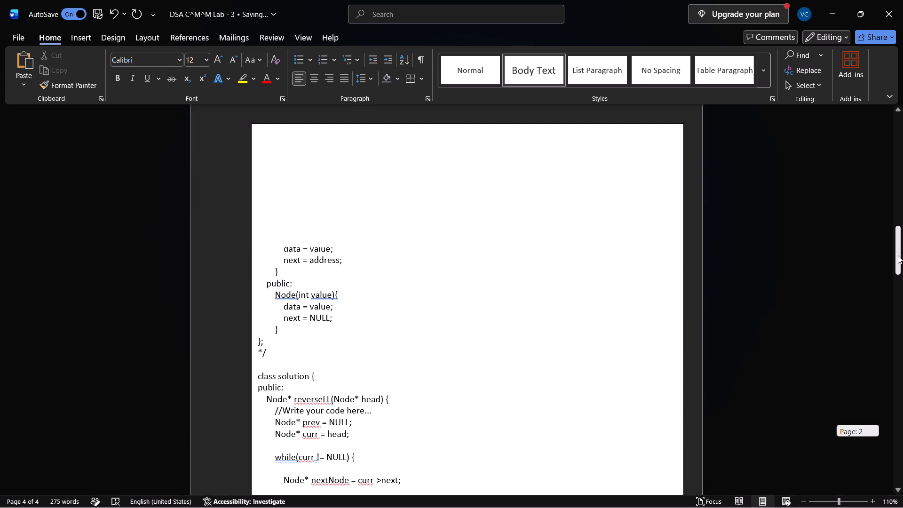
pyautogui.moveTo(898, 255); pyautogui.dragTo(897, 264)
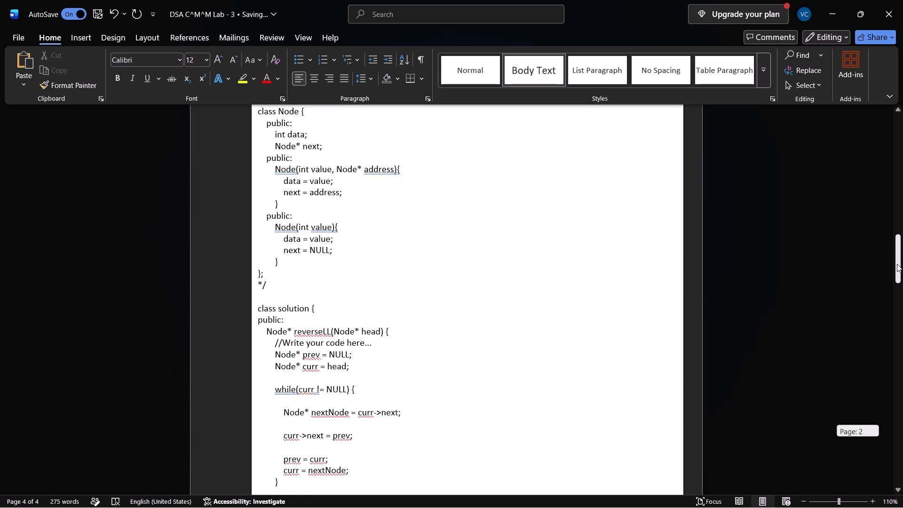
pyautogui.moveTo(897, 264); pyautogui.dragTo(900, 165)
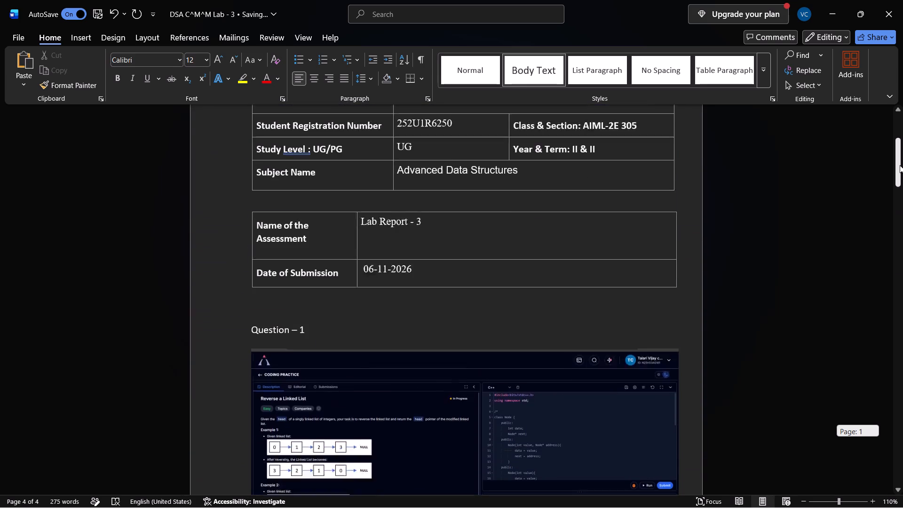
# Copy the "Question – 1" heading and paste it, keeping source formatting, a few lines below the space complexity conclusion.
pyautogui.moveTo(900, 165); pyautogui.dragTo(900, 156)
pyautogui.moveTo(323, 431); pyautogui.dragTo(243, 434)
pyautogui.rightClick(274, 428)
pyautogui.click(299, 215)
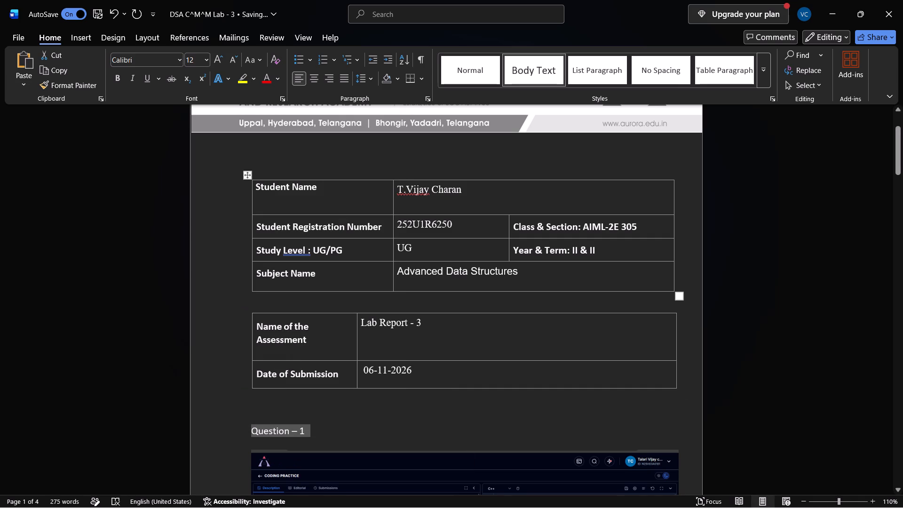
pyautogui.moveTo(900, 170); pyautogui.dragTo(902, 507)
pyautogui.click(248, 388)
pyautogui.rightClick(262, 397)
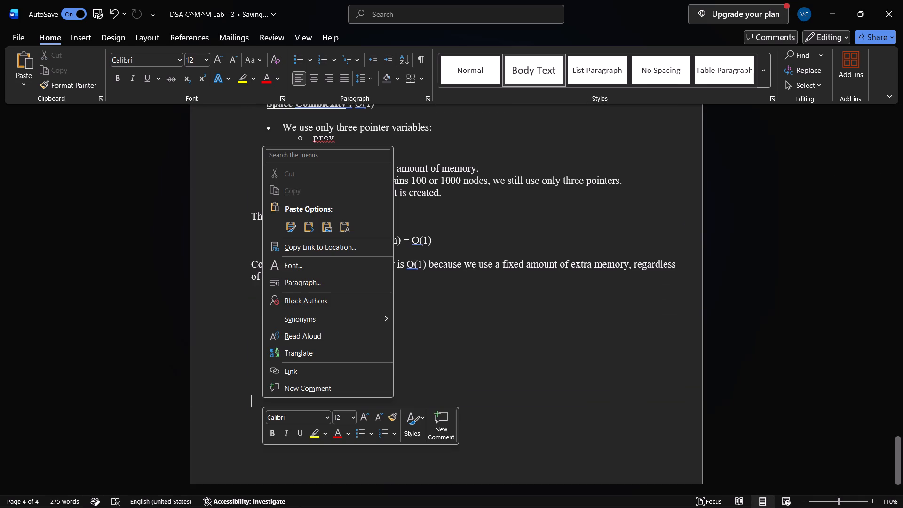
pyautogui.click(292, 224)
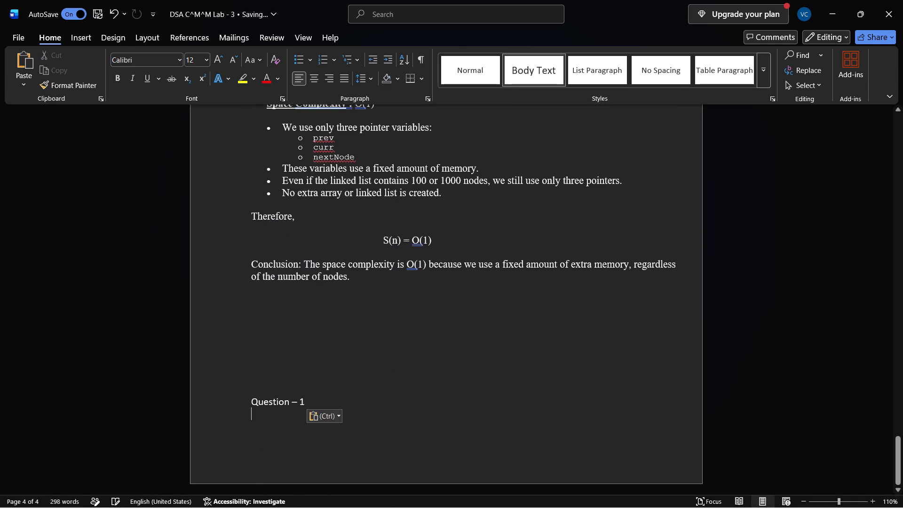
# Change the pasted heading to "Question – 2" and add blank lines beneath it.
pyautogui.click(304, 403)
pyautogui.press('BackSpace')
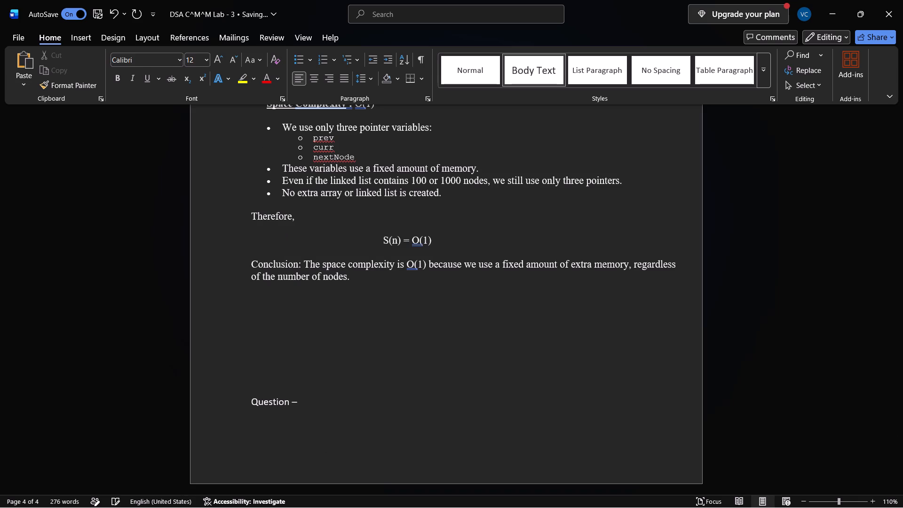
pyautogui.press('2')
pyautogui.press('Return')
pyautogui.press('Return')
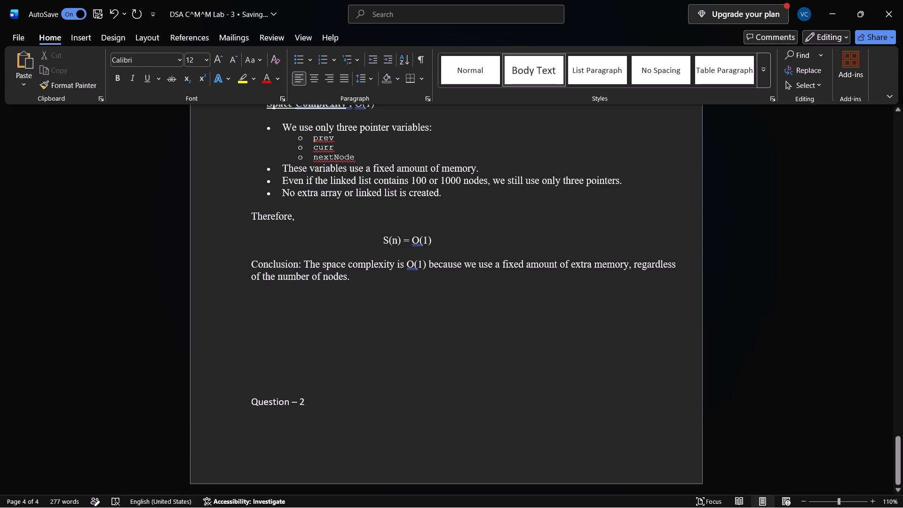
pyautogui.press('Return')
pyautogui.press('Return')
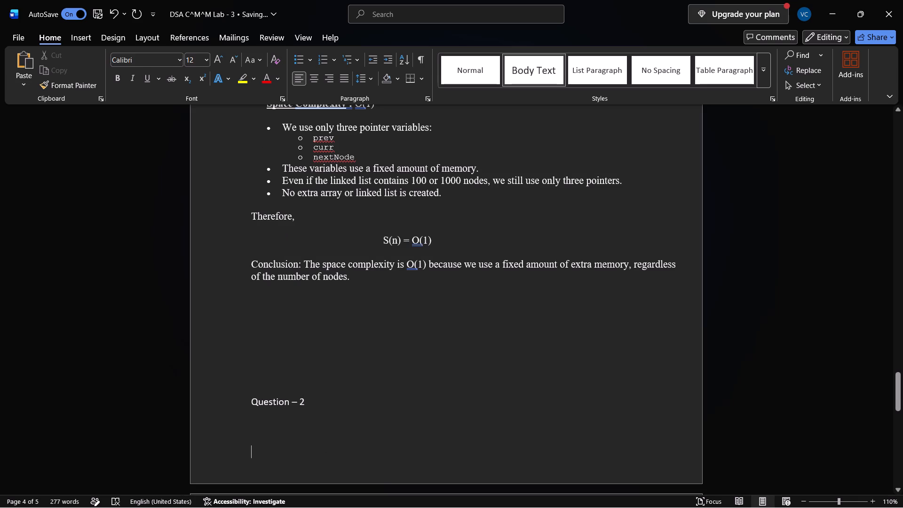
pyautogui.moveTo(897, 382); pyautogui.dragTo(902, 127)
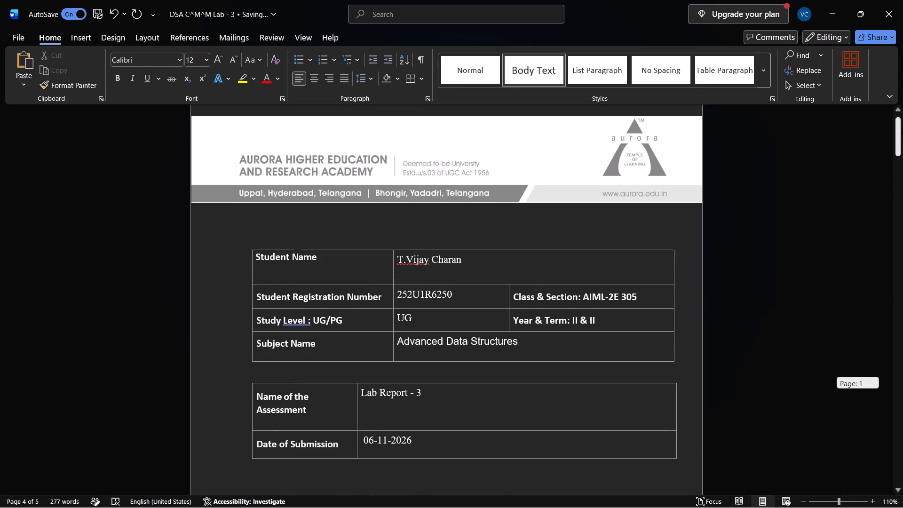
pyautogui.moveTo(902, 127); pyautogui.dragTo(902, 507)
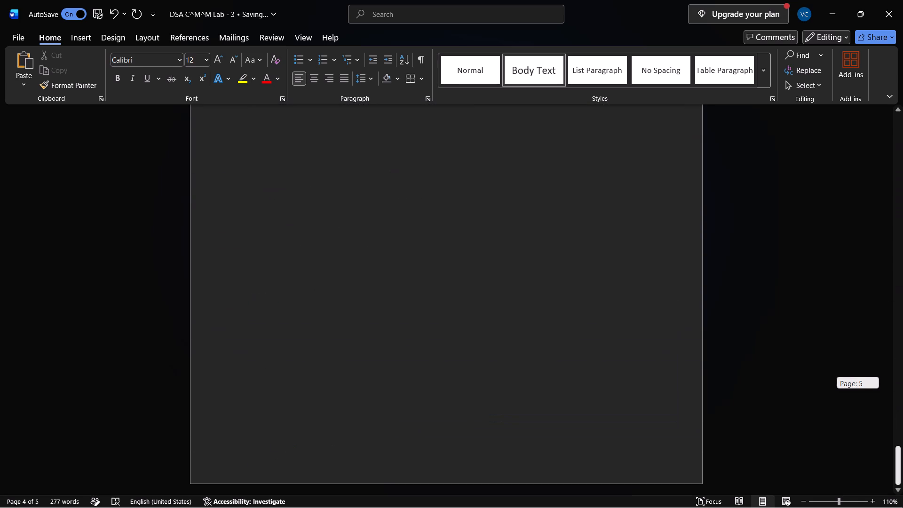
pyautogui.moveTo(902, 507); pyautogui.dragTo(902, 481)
# Insert blank lines above "Question – 2" to move the heading to the top of the following page, and place the cursor below it.
pyautogui.scroll(8, 523, 318)
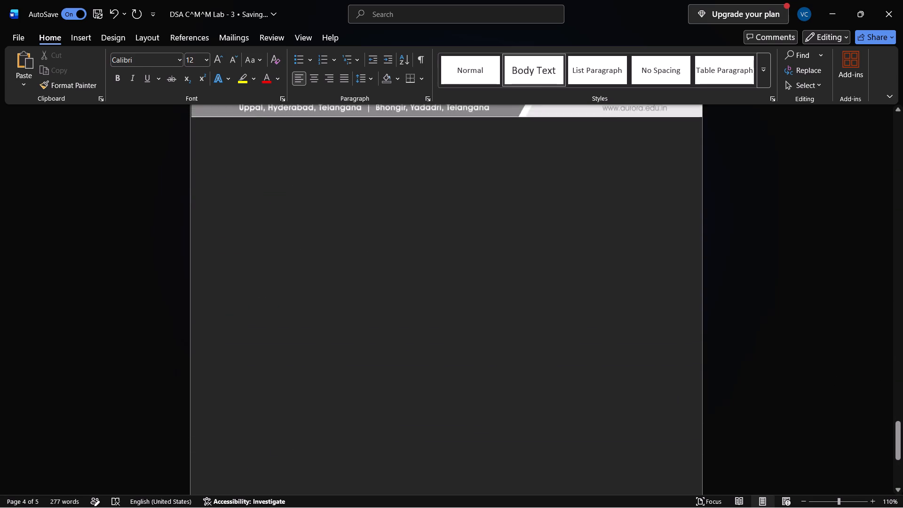
pyautogui.scroll(10, 523, 318)
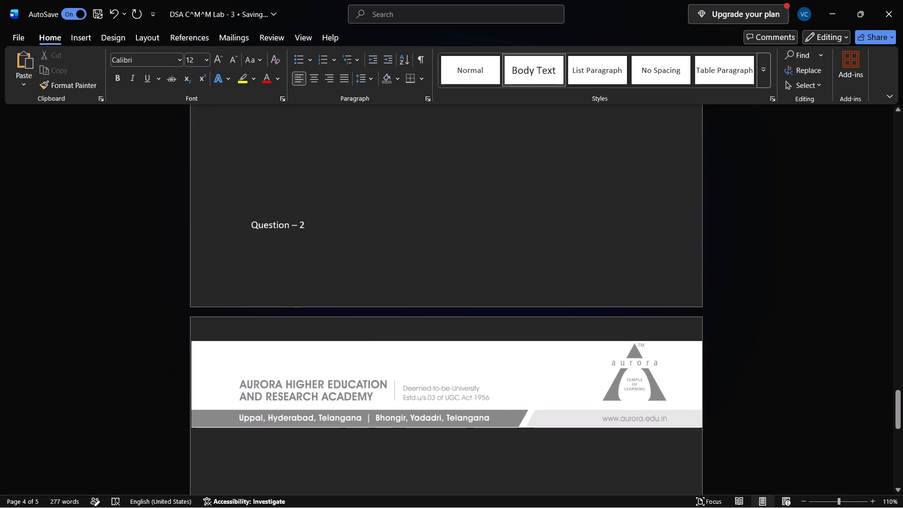
pyautogui.scroll(6, 285, 189)
pyautogui.scroll(-2, 285, 235)
pyautogui.scroll(1, 285, 241)
pyautogui.scroll(-1, 285, 241)
pyautogui.click(265, 302)
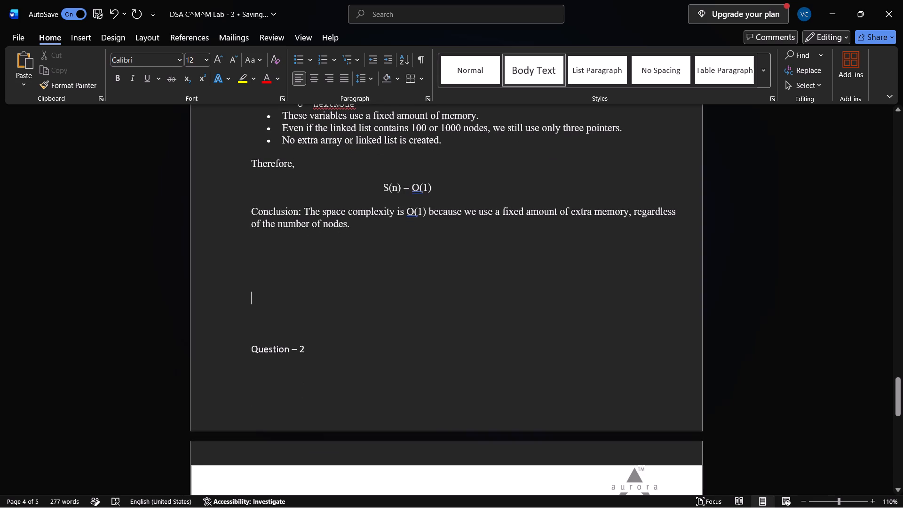
pyautogui.press('Return')
pyautogui.press('Return')
pyautogui.press('Return')
pyautogui.press('Return')
pyautogui.press('Return')
pyautogui.press('Return')
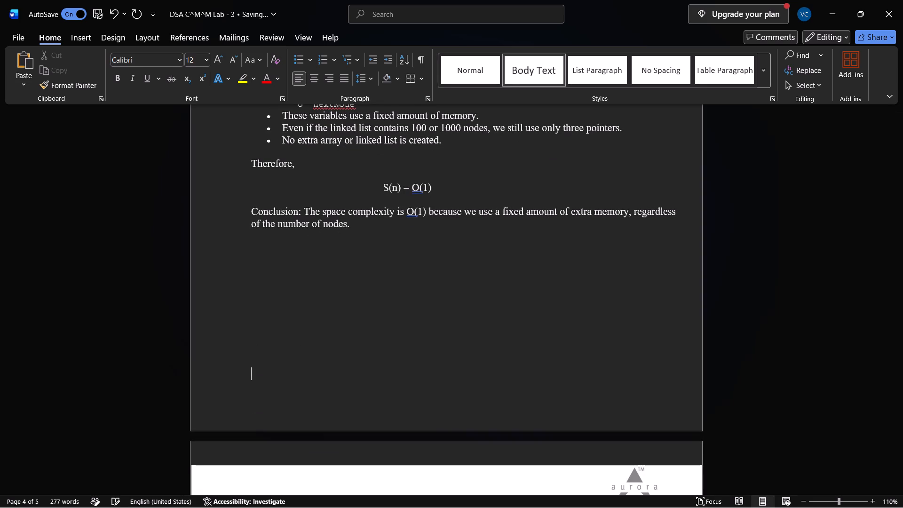
pyautogui.scroll(-6, 265, 302)
pyautogui.press('Return')
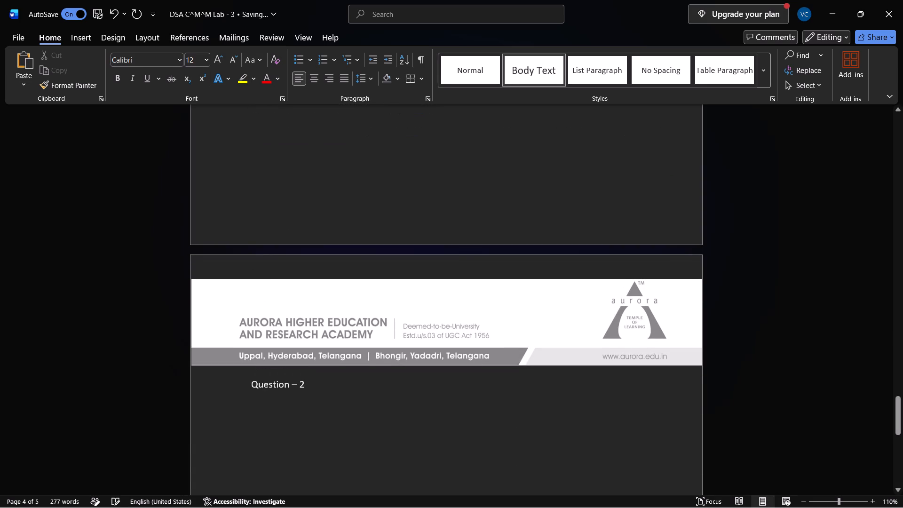
pyautogui.click(288, 421)
pyautogui.click(277, 403)
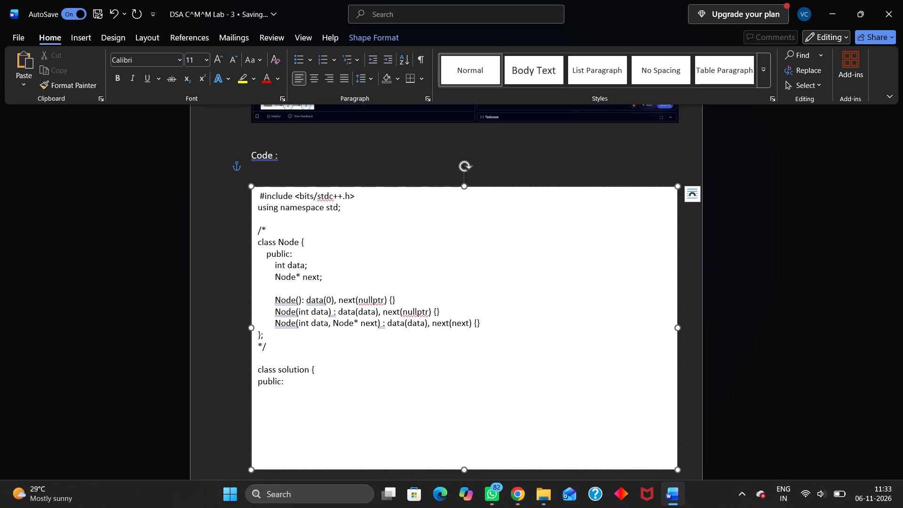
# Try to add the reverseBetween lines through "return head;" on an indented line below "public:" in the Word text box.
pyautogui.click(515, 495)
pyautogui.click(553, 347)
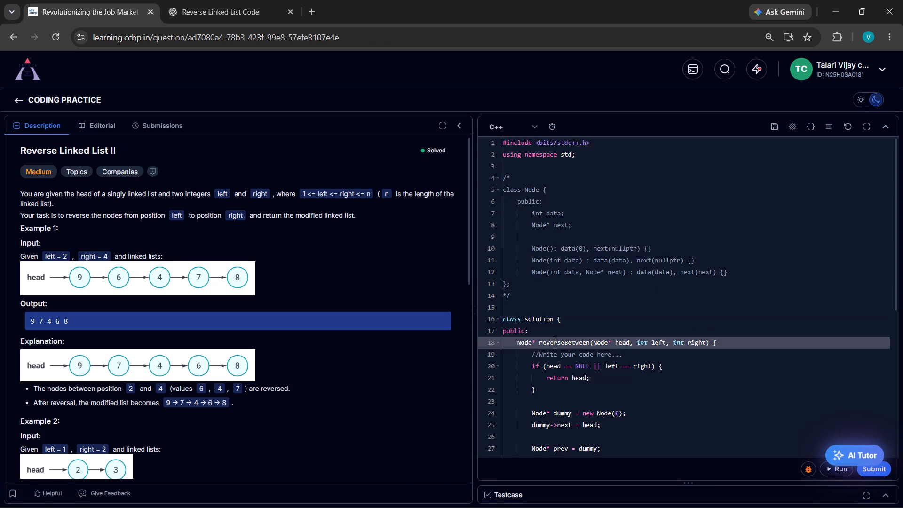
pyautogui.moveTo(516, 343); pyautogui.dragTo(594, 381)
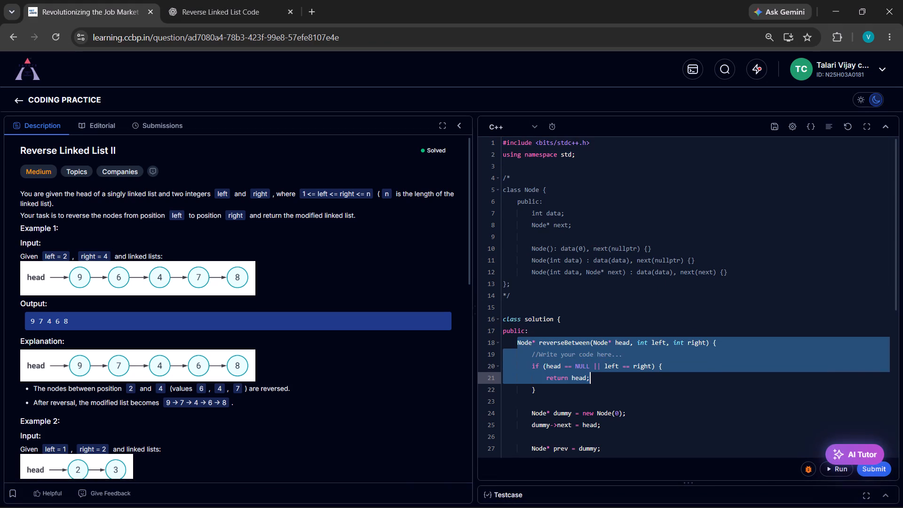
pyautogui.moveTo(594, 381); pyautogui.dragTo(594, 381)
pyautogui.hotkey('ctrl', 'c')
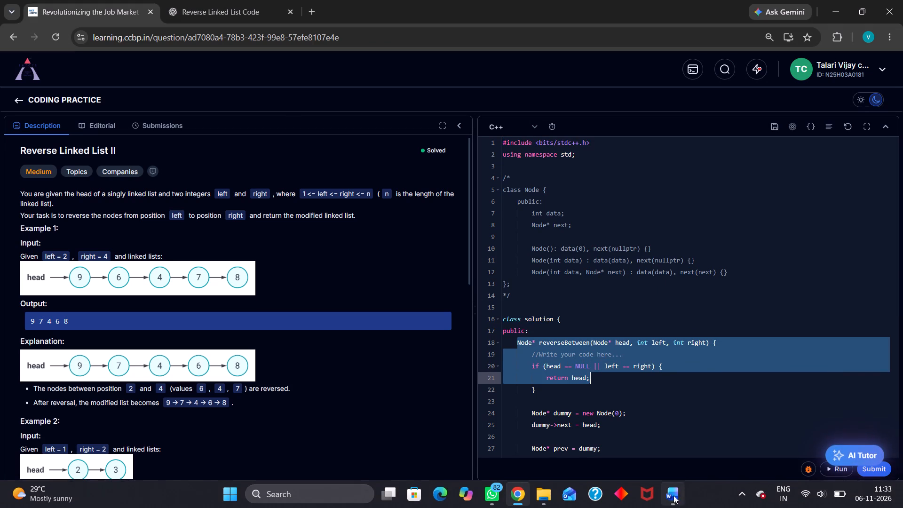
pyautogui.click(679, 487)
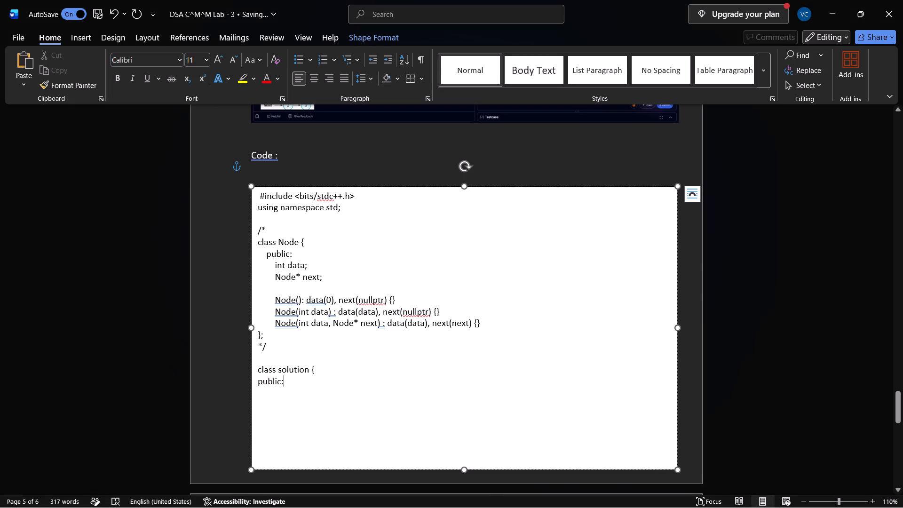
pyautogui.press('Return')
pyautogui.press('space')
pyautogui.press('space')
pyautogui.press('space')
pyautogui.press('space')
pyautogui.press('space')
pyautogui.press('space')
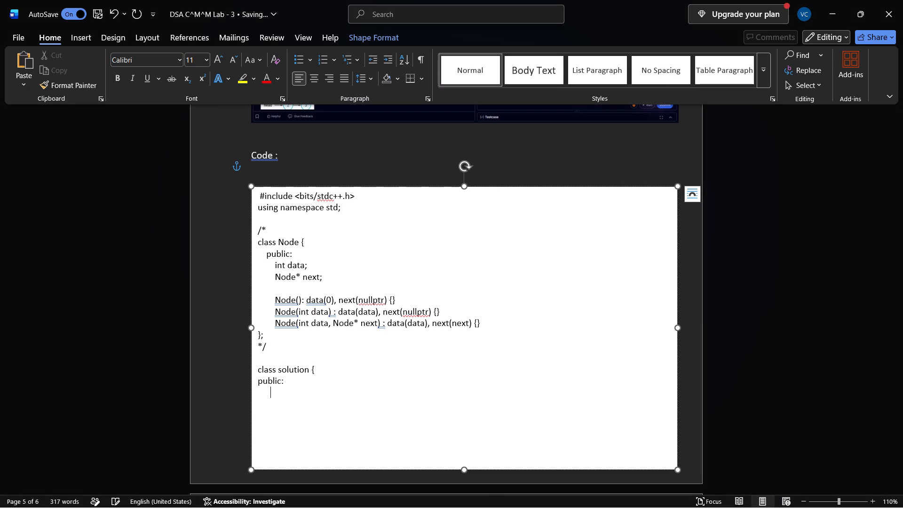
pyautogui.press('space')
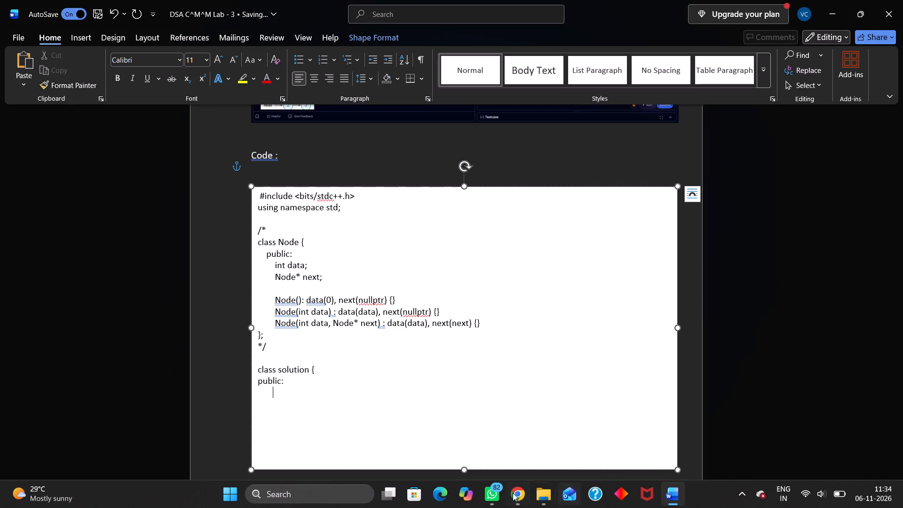
# Copy from "class solution {" through the first if block's closing brace in Chrome and paste it over the "class solution" and "public:" lines in Word.
pyautogui.click(512, 496)
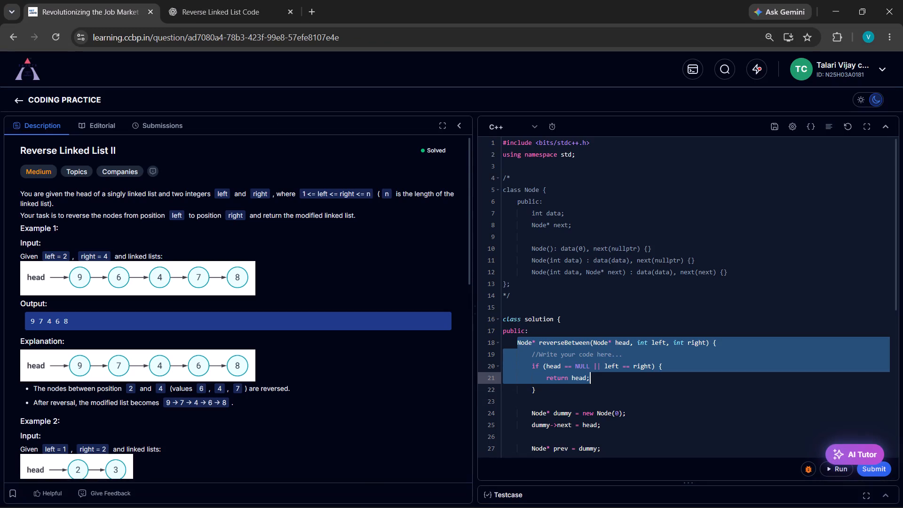
pyautogui.moveTo(504, 318); pyautogui.dragTo(598, 387)
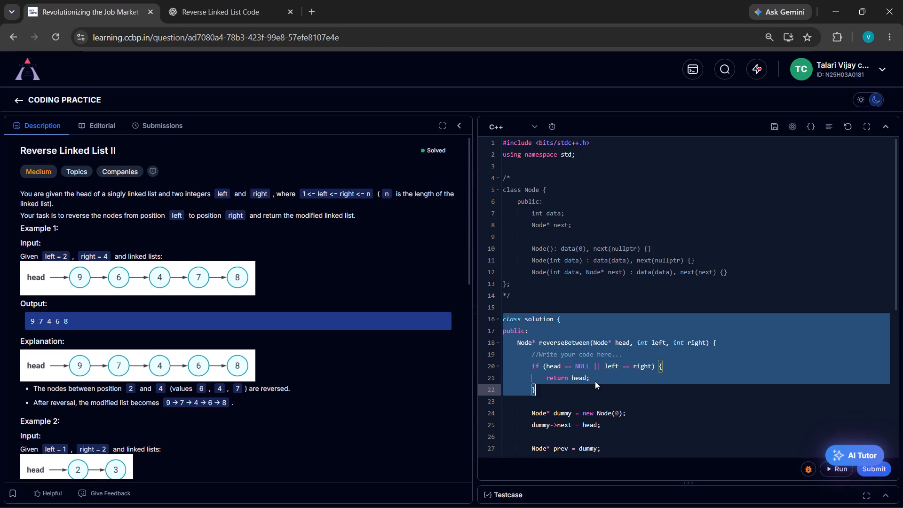
pyautogui.hotkey('ctrl', 'c')
pyautogui.click(669, 489)
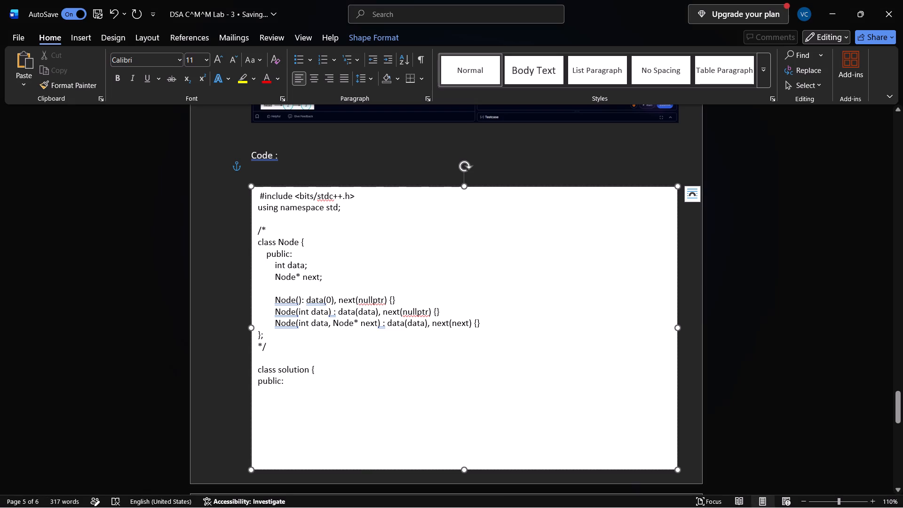
pyautogui.moveTo(258, 369); pyautogui.dragTo(286, 380)
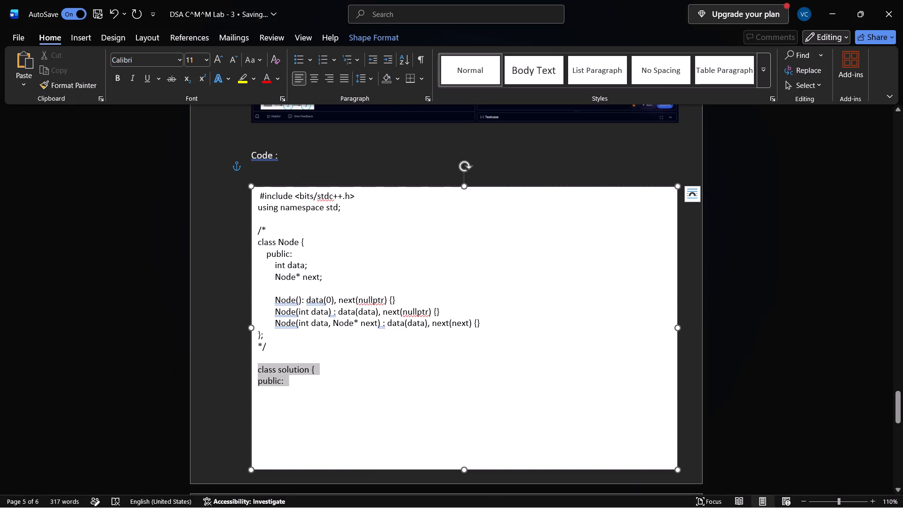
pyautogui.moveTo(286, 380); pyautogui.dragTo(288, 381)
pyautogui.hotkey('ctrl', 'v')
# Insert another Simple Text Box at the start of page 6, following the page with the first code box.
pyautogui.scroll(-4, 288, 381)
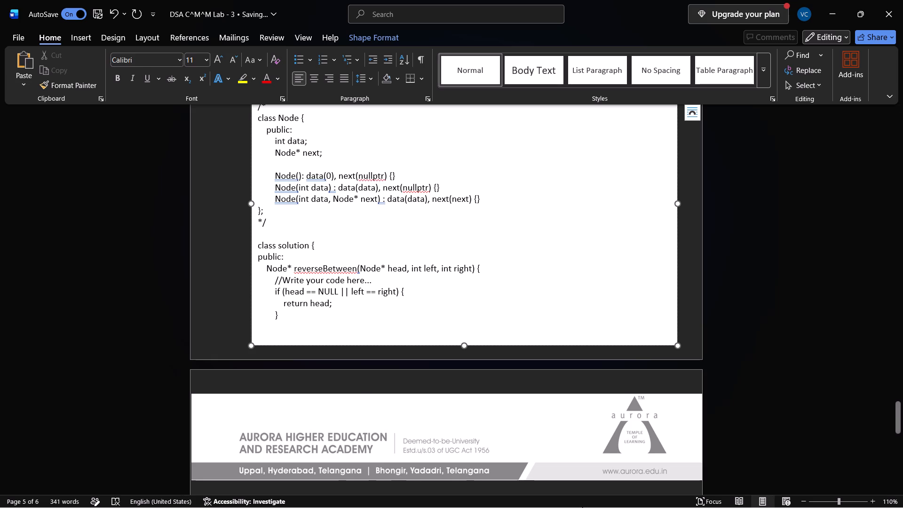
pyautogui.scroll(-5, 527, 336)
pyautogui.click(355, 390)
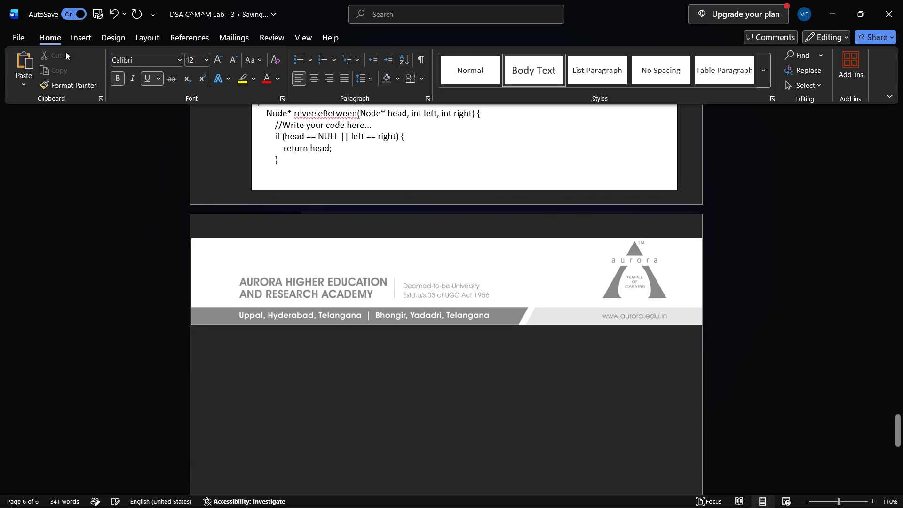
pyautogui.click(77, 30)
pyautogui.click(582, 70)
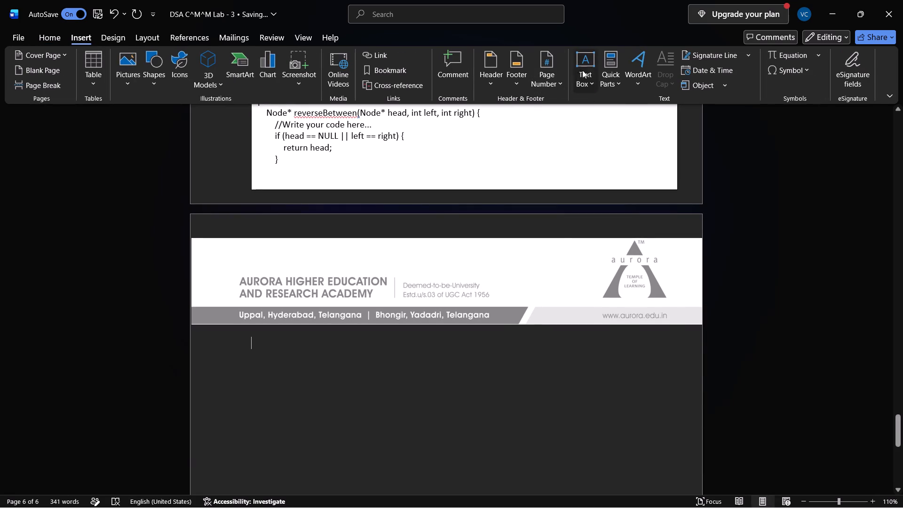
pyautogui.click(608, 148)
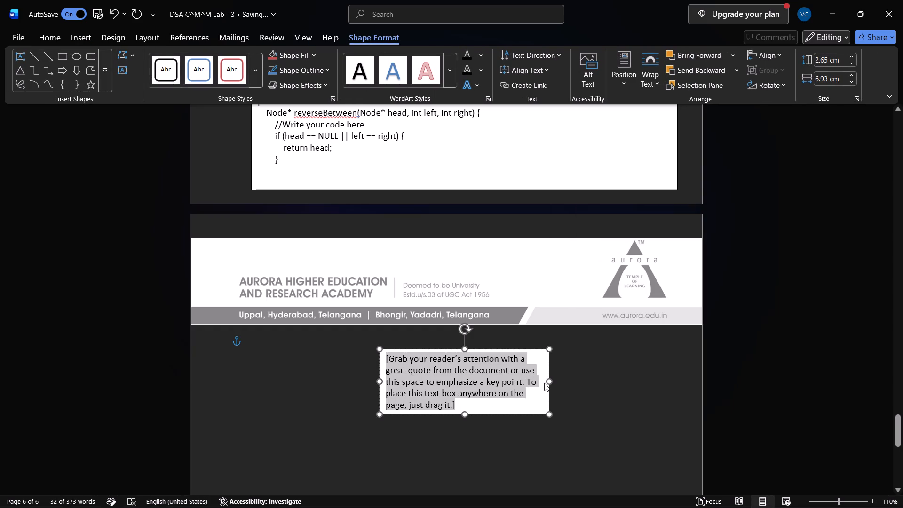
# Widen the new text box on page 6 to about 17.45 cm and clear its placeholder text.
pyautogui.moveTo(551, 380); pyautogui.dragTo(687, 393)
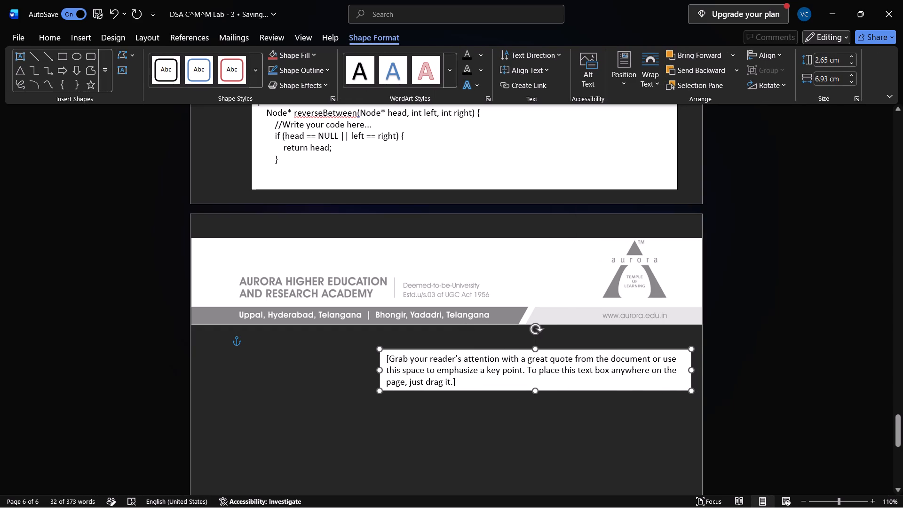
pyautogui.moveTo(687, 393); pyautogui.dragTo(677, 393)
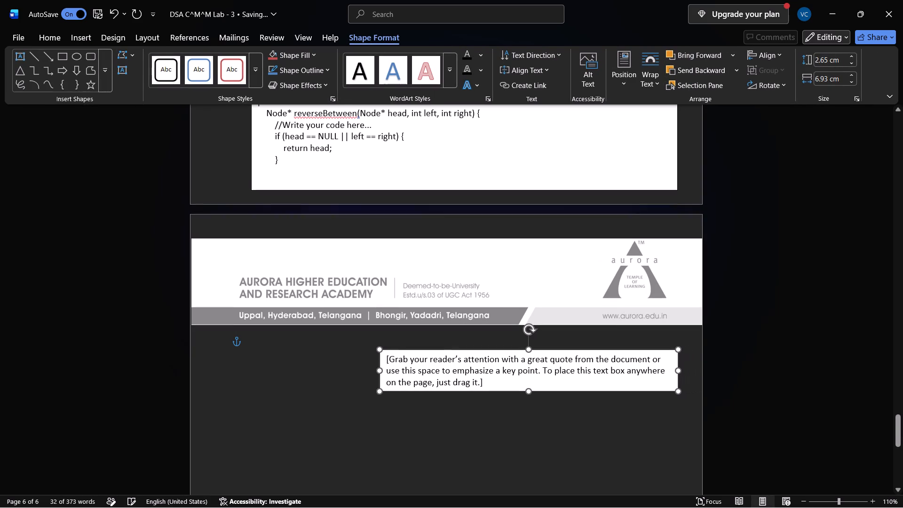
pyautogui.moveTo(380, 371); pyautogui.dragTo(363, 369)
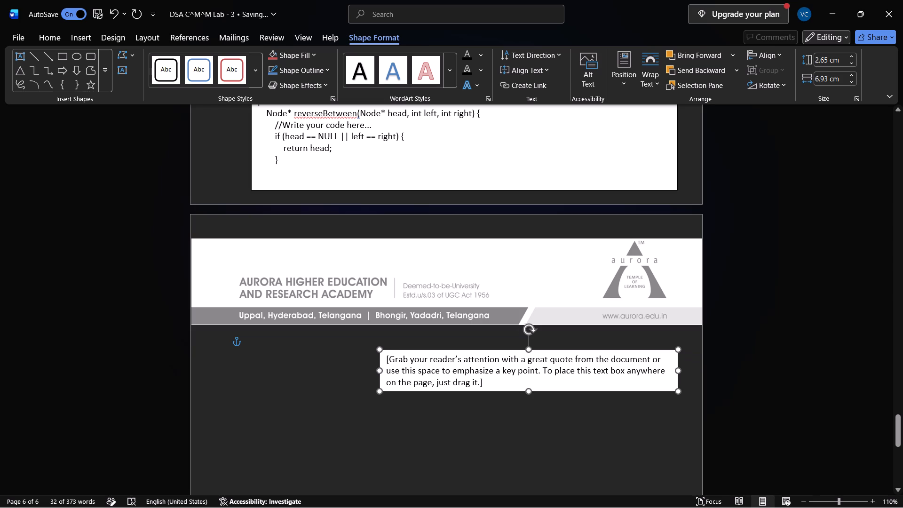
pyautogui.moveTo(363, 369); pyautogui.dragTo(246, 357)
pyautogui.click(285, 358)
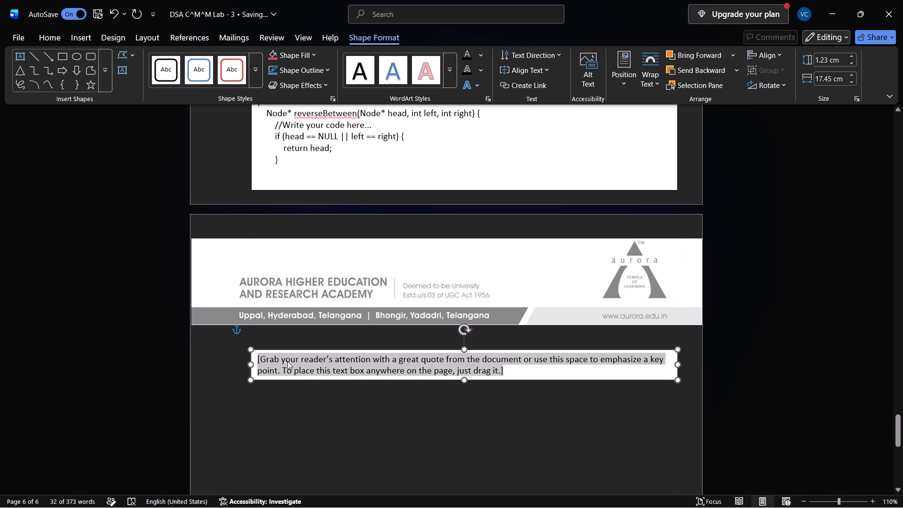
pyautogui.press('space')
pyautogui.scroll(-4, 467, 367)
pyautogui.scroll(1, 467, 367)
pyautogui.scroll(-1, 467, 367)
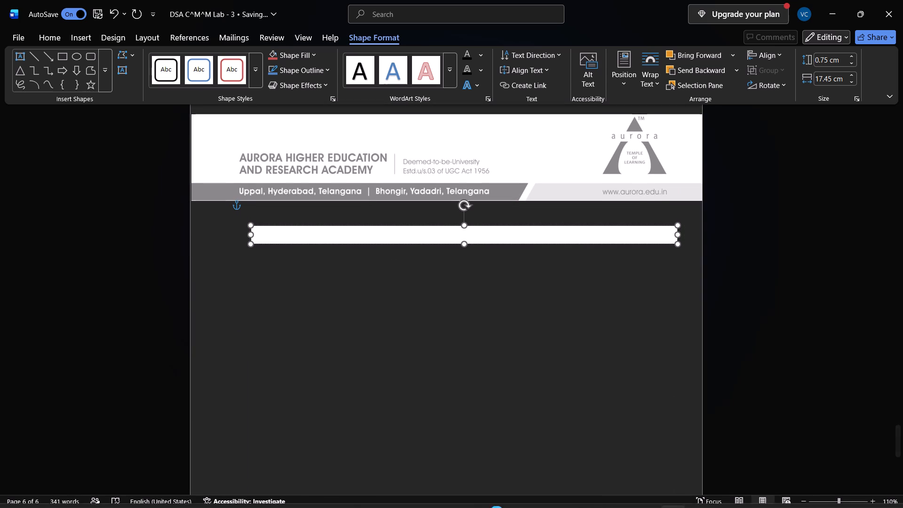
# Copy the Reverse Linked List II code in Chrome from 'Node* dummy = new Node(0);' through the final closing brace and semicolon and paste it into Word's page 6 text box.
pyautogui.click(515, 491)
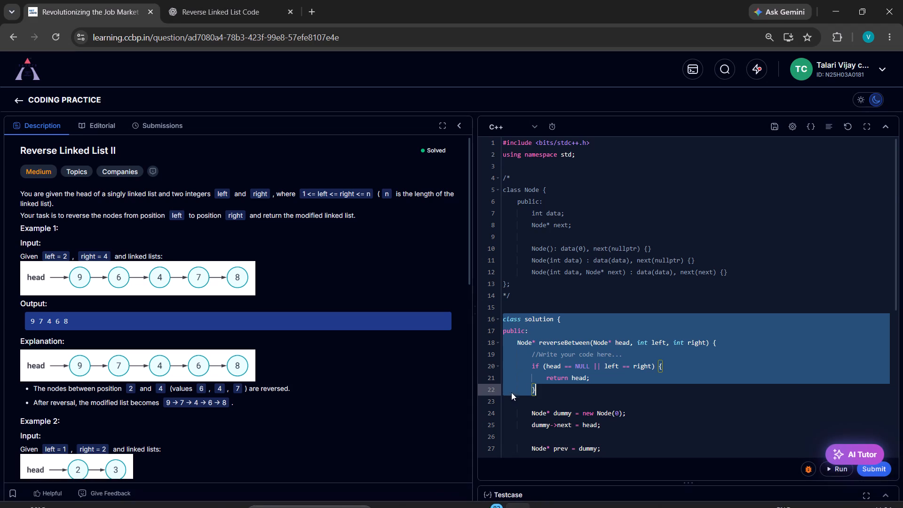
pyautogui.scroll(-3, 552, 392)
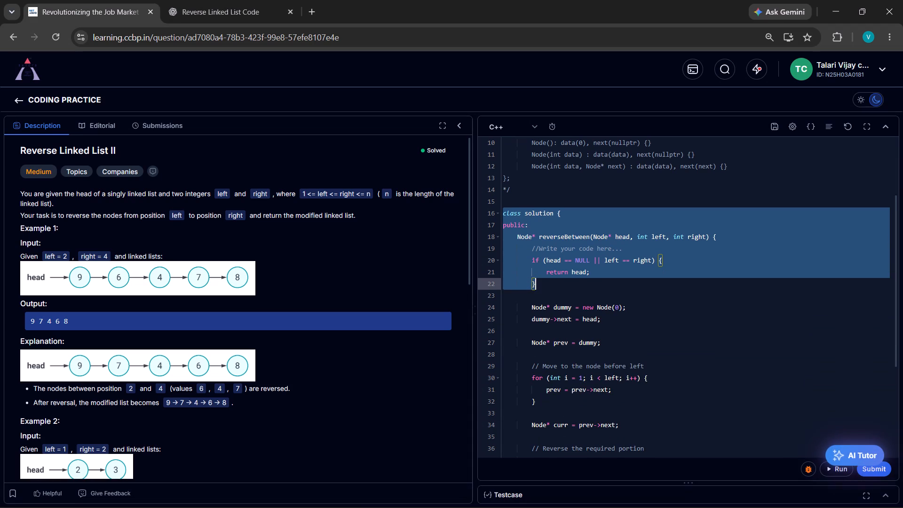
pyautogui.click(510, 308)
pyautogui.moveTo(500, 304); pyautogui.dragTo(505, 304)
pyautogui.moveTo(503, 304); pyautogui.dragTo(605, 396)
pyautogui.scroll(-3, 600, 391)
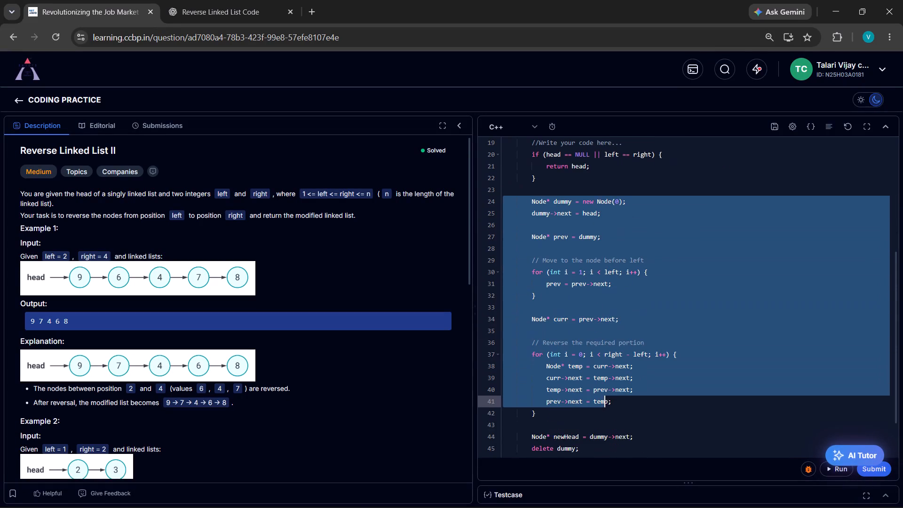
pyautogui.moveTo(605, 396); pyautogui.dragTo(633, 446)
pyautogui.scroll(-7, 616, 409)
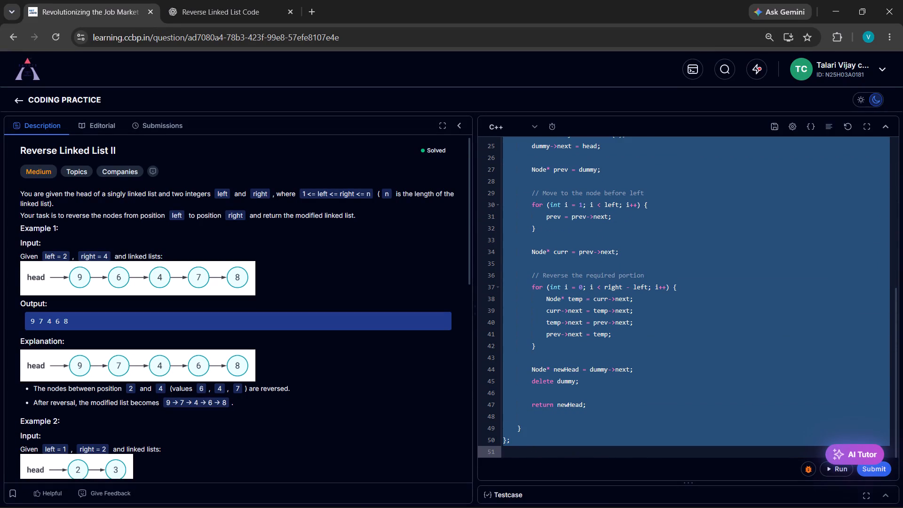
pyautogui.moveTo(633, 446); pyautogui.dragTo(633, 439)
pyautogui.hotkey('ctrl', 'c')
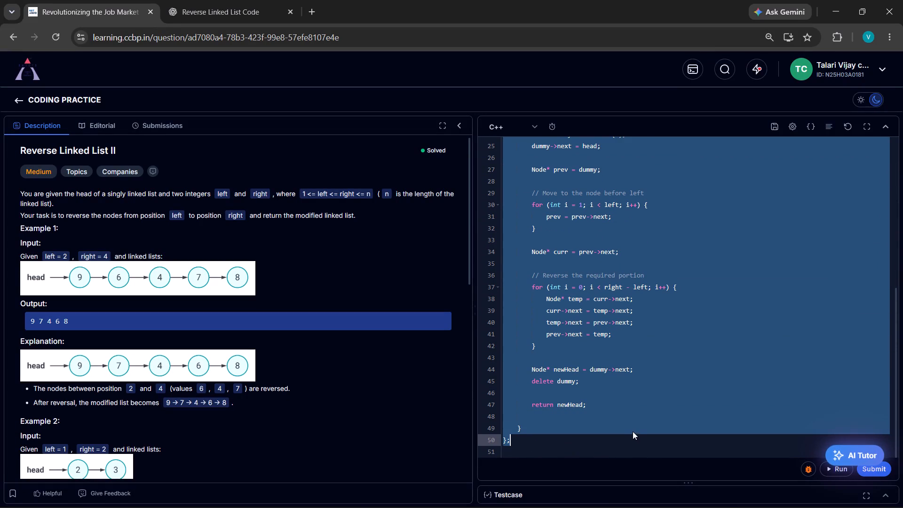
pyautogui.click(678, 489)
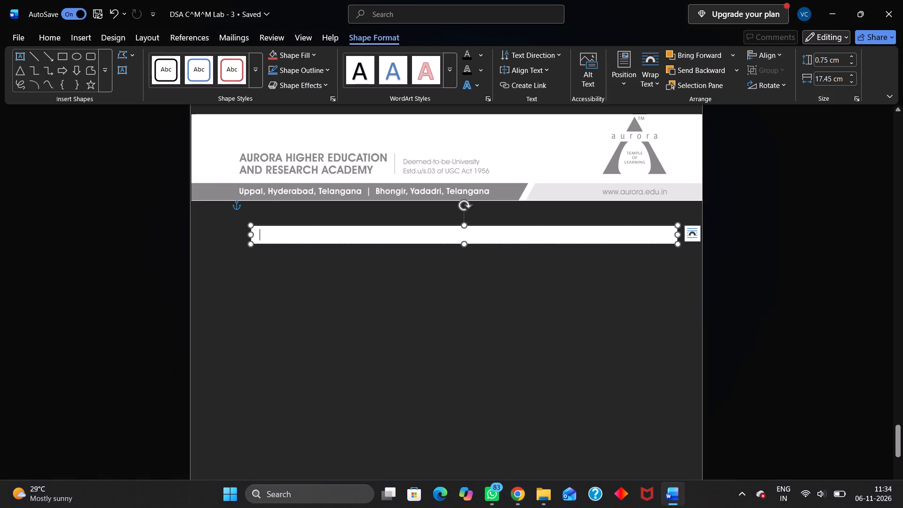
pyautogui.hotkey('ctrl', 'v')
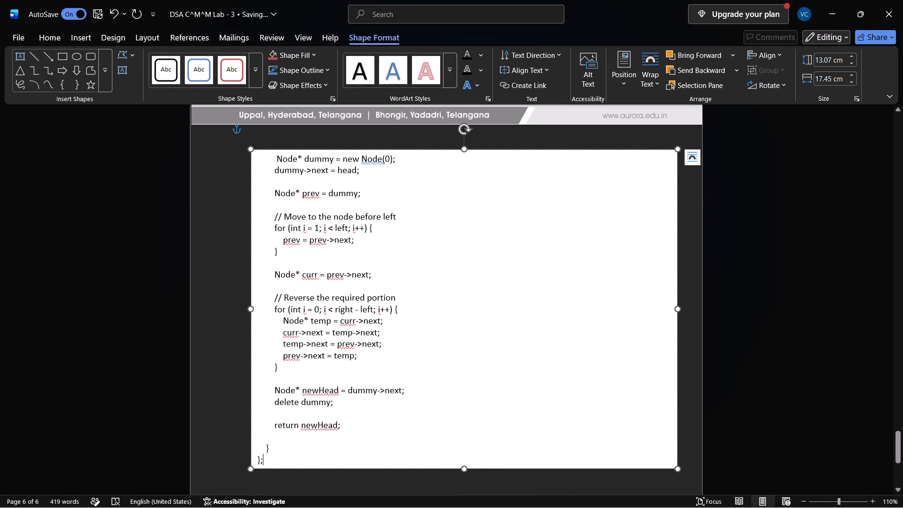
# Capture the Chrome problem page showing the solution code from 'class solution' and paste the screenshot below the page 6 code box in Word.
pyautogui.scroll(-4, 358, 231)
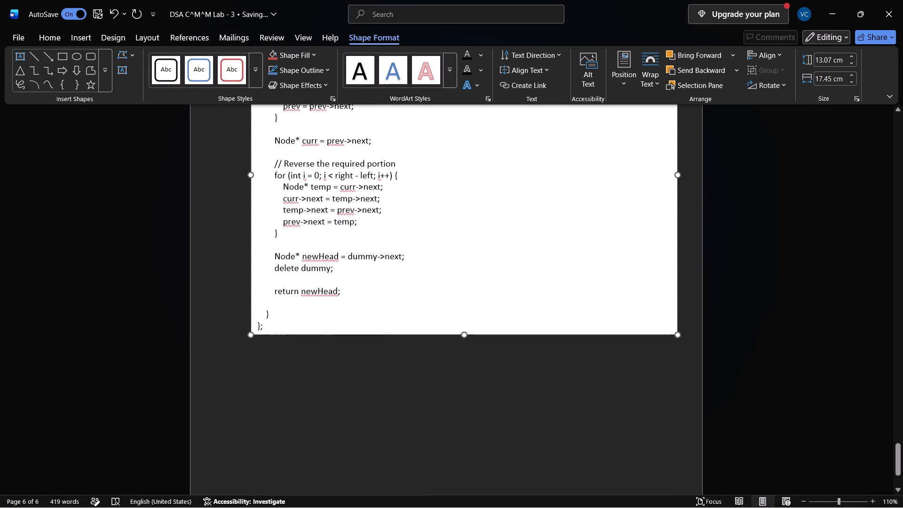
pyautogui.scroll(-2, 359, 231)
pyautogui.click(382, 340)
pyautogui.scroll(2, 383, 341)
pyautogui.scroll(-2, 383, 341)
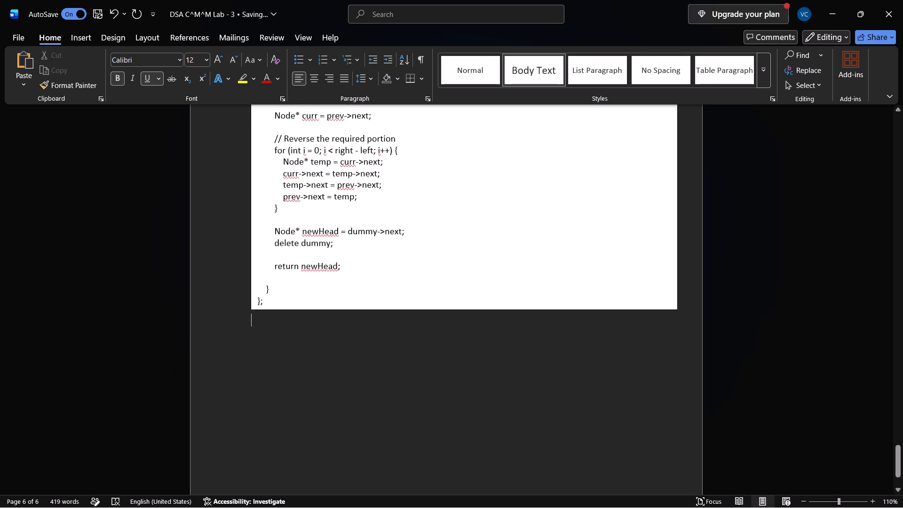
pyautogui.scroll(-1, 383, 341)
pyautogui.click(522, 492)
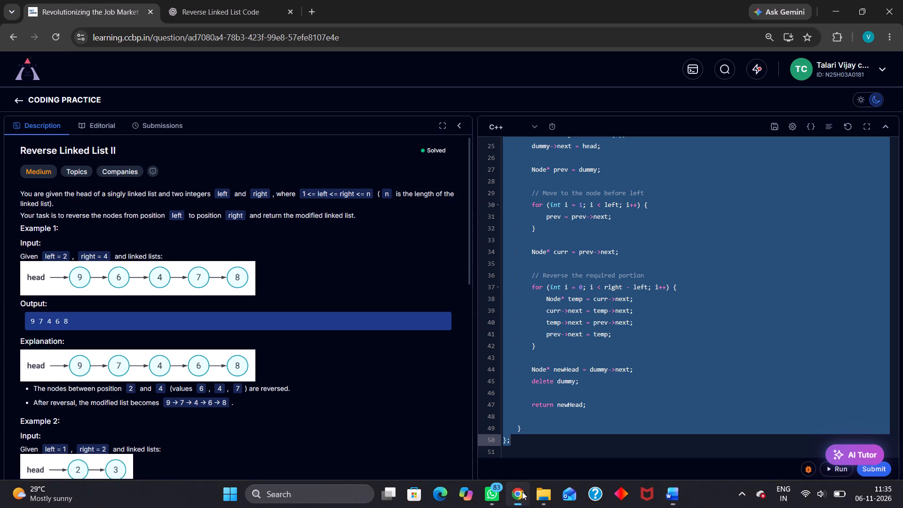
pyautogui.click(637, 274)
pyautogui.scroll(3, 637, 274)
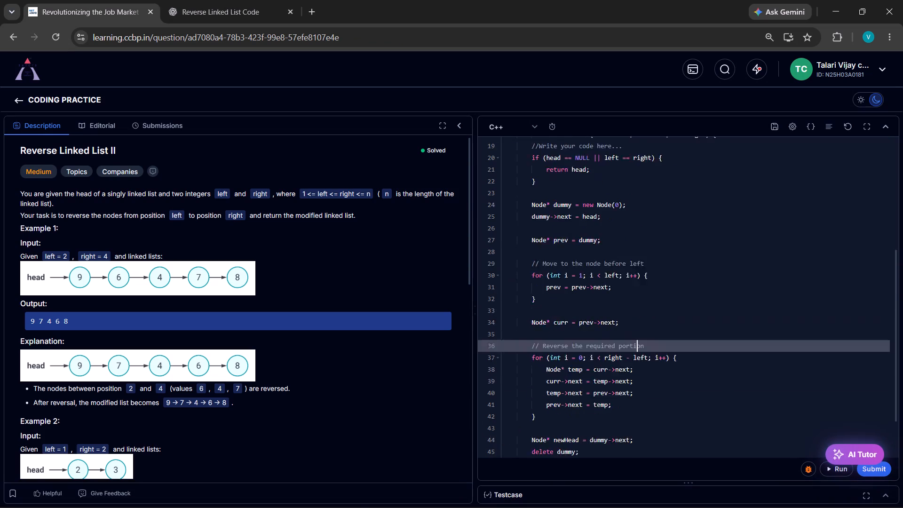
pyautogui.scroll(3, 637, 274)
pyautogui.scroll(-3, 637, 274)
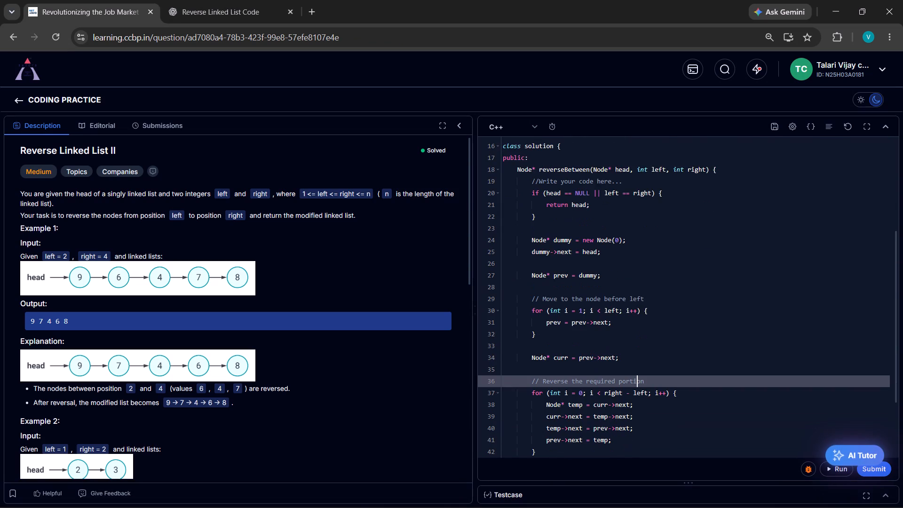
pyautogui.press('ctrl+Print')
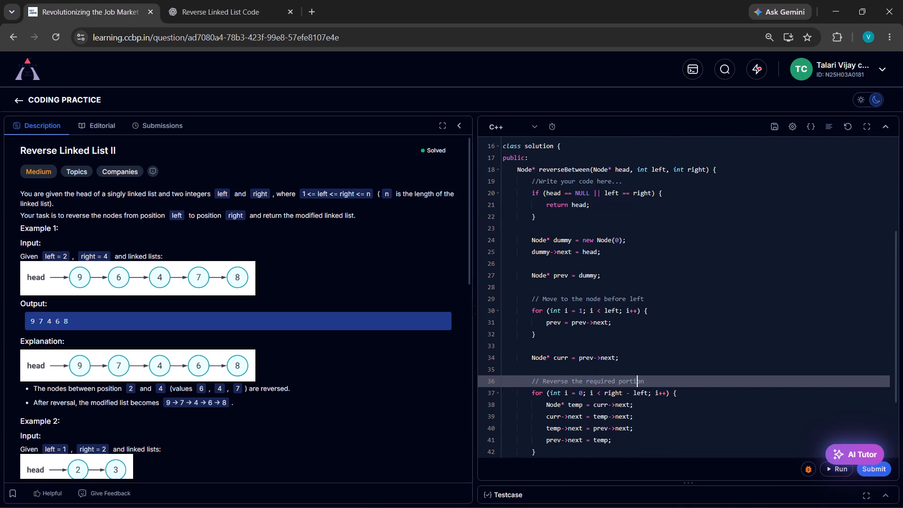
pyautogui.click(665, 494)
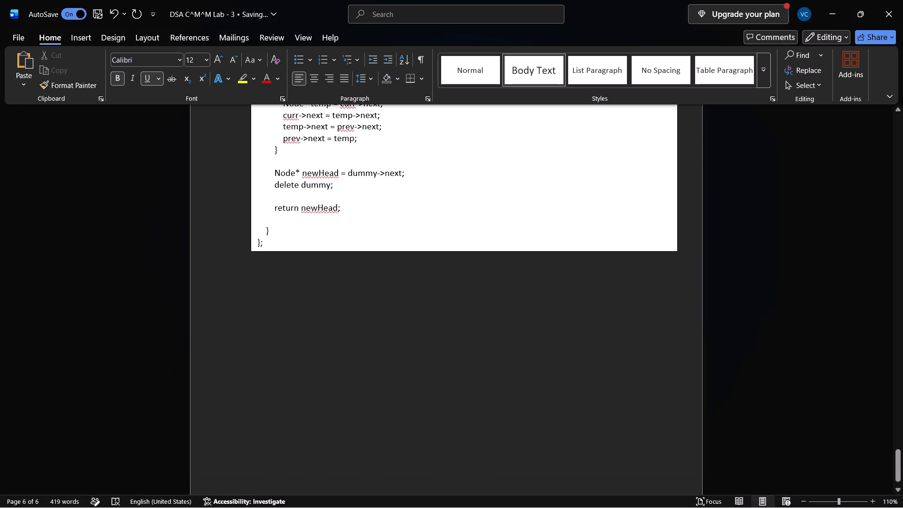
pyautogui.hotkey('ctrl', 'v')
# Crop the browser tab and address bars off the top of the pasted screenshot.
pyautogui.rightClick(327, 337)
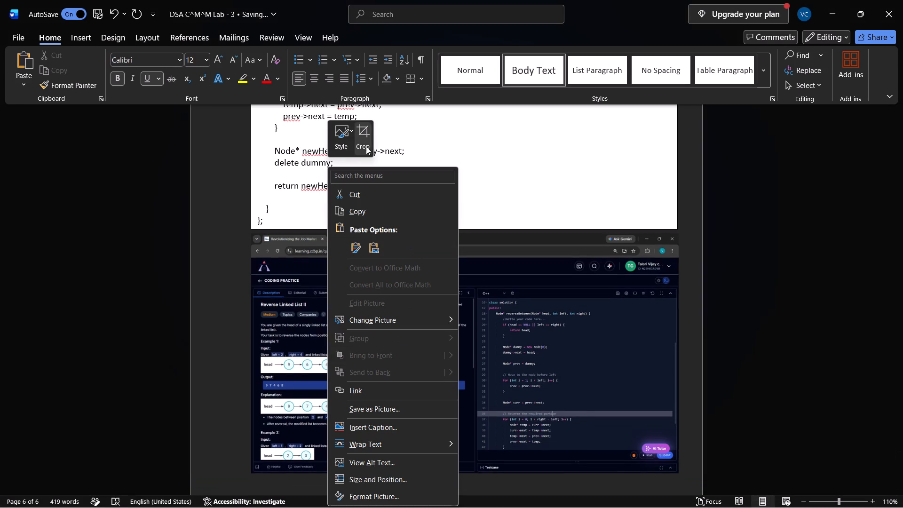
pyautogui.click(366, 145)
pyautogui.moveTo(466, 235); pyautogui.dragTo(466, 247)
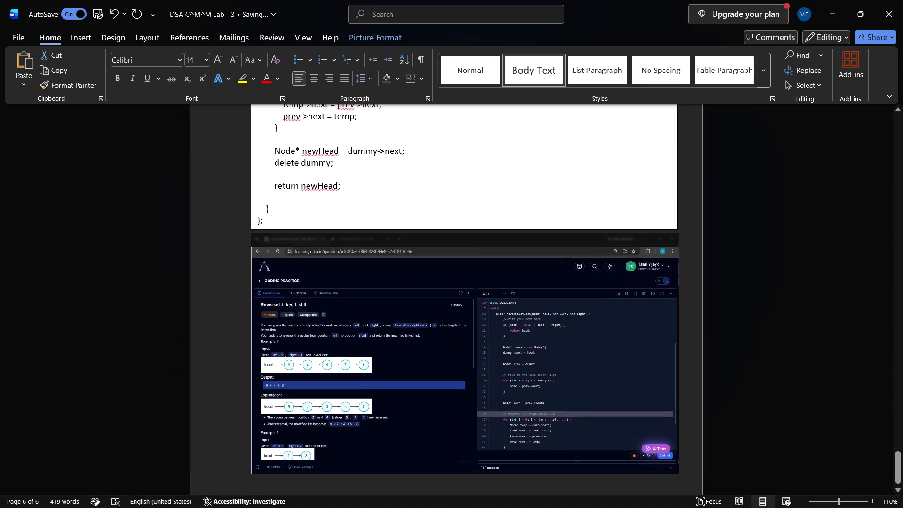
pyautogui.moveTo(466, 247); pyautogui.dragTo(466, 258)
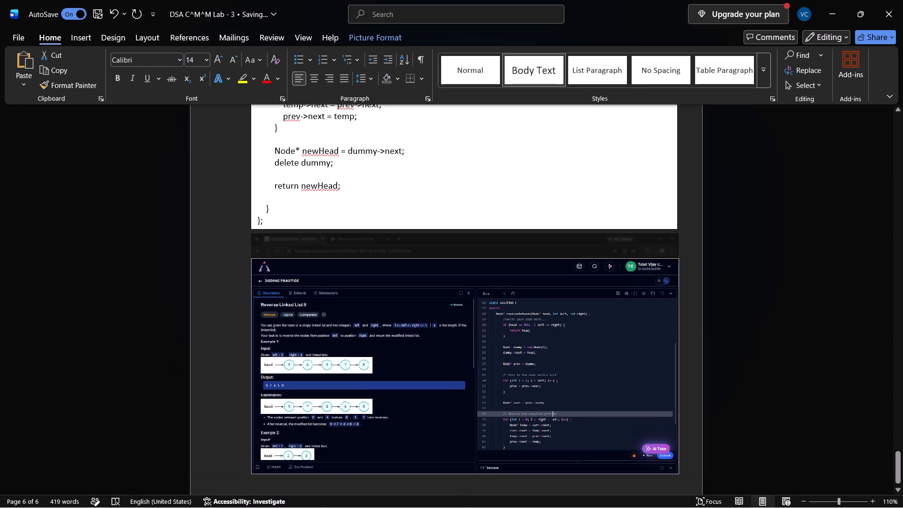
pyautogui.moveTo(466, 258); pyautogui.dragTo(467, 257)
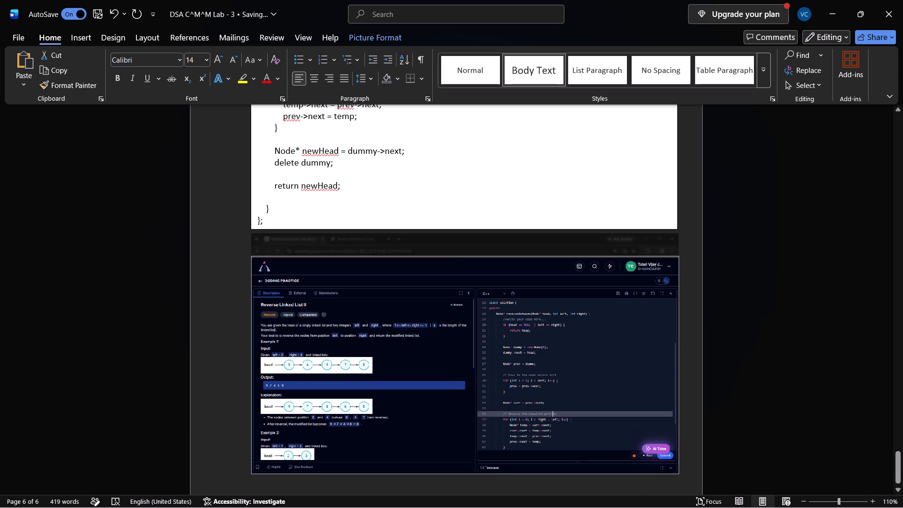
pyautogui.click(763, 255)
# Add an underlined 'Test Cases' heading at the start of page 7, followed by a non-underlined ' :' and a blank line.
pyautogui.scroll(-7, 609, 194)
pyautogui.scroll(1, 605, 206)
pyautogui.scroll(-1, 605, 206)
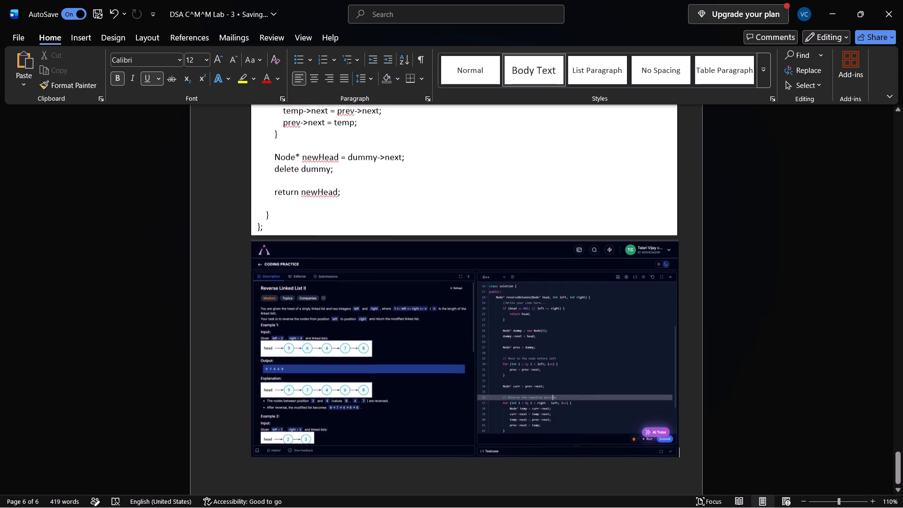
pyautogui.press('Return')
pyautogui.press('Return')
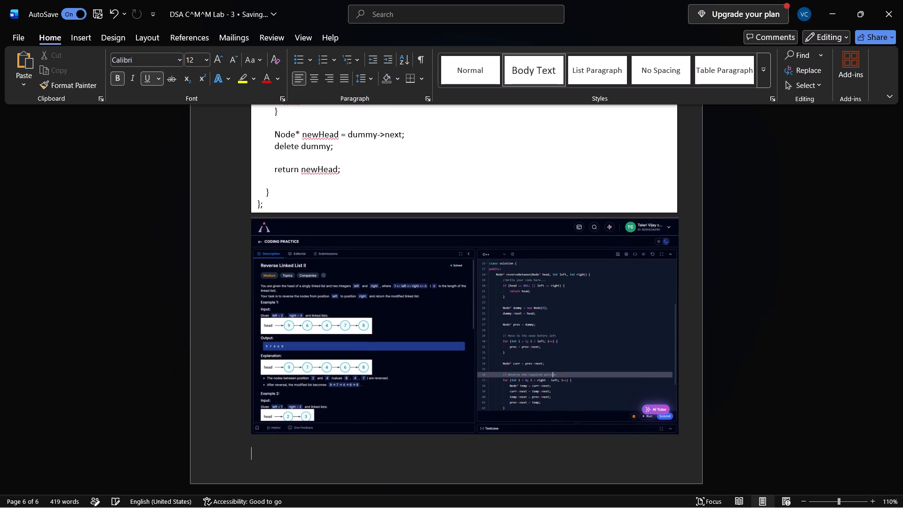
pyautogui.press('Return')
pyautogui.press('Return')
pyautogui.press('t')
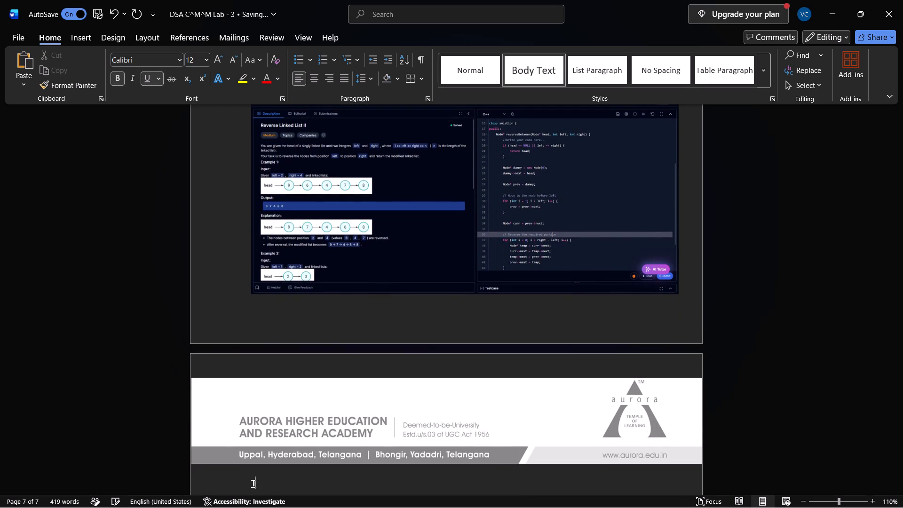
pyautogui.write('est')
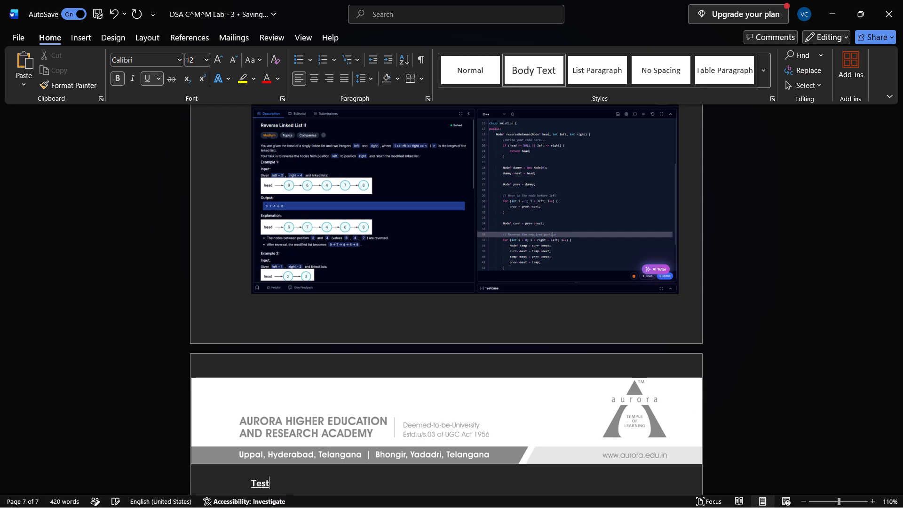
pyautogui.press('space')
pyautogui.press('BackSpace')
pyautogui.press('BackSpace')
pyautogui.click(151, 76)
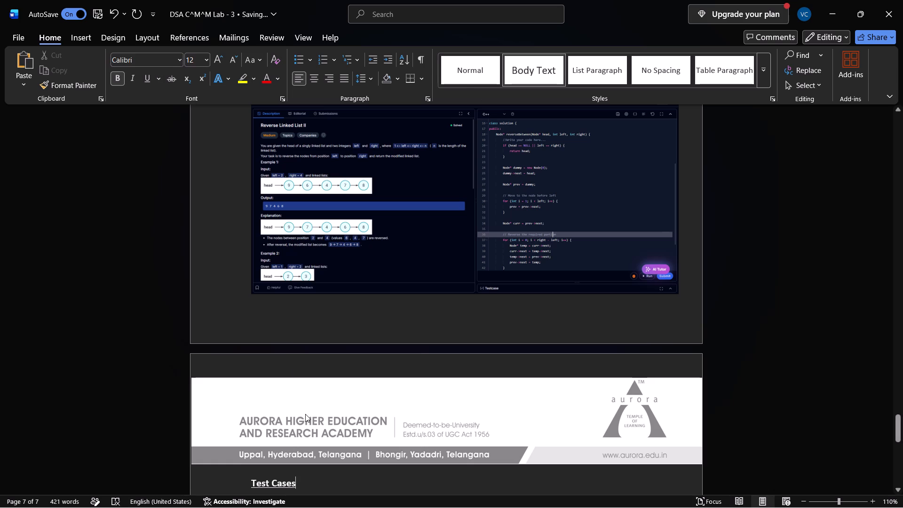
pyautogui.press('space')
pyautogui.hotkey('shift', ':')
pyautogui.press('Return')
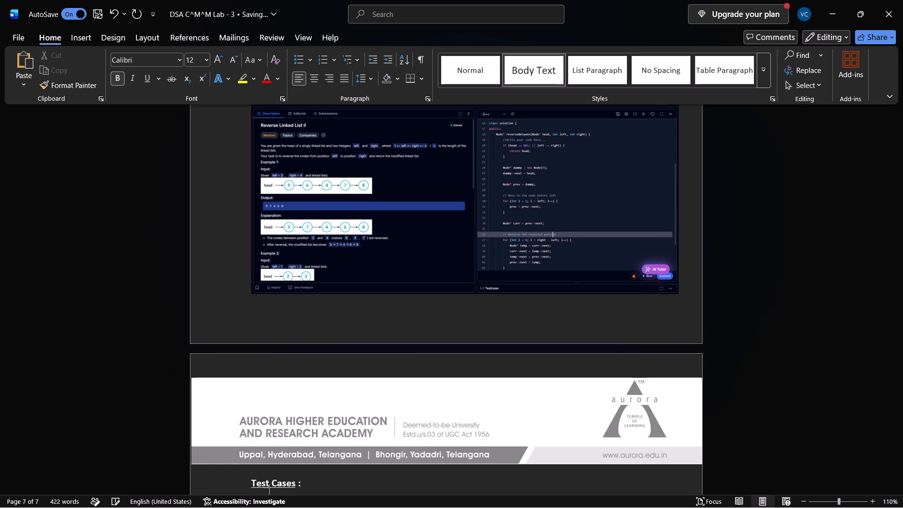
pyautogui.press('Return')
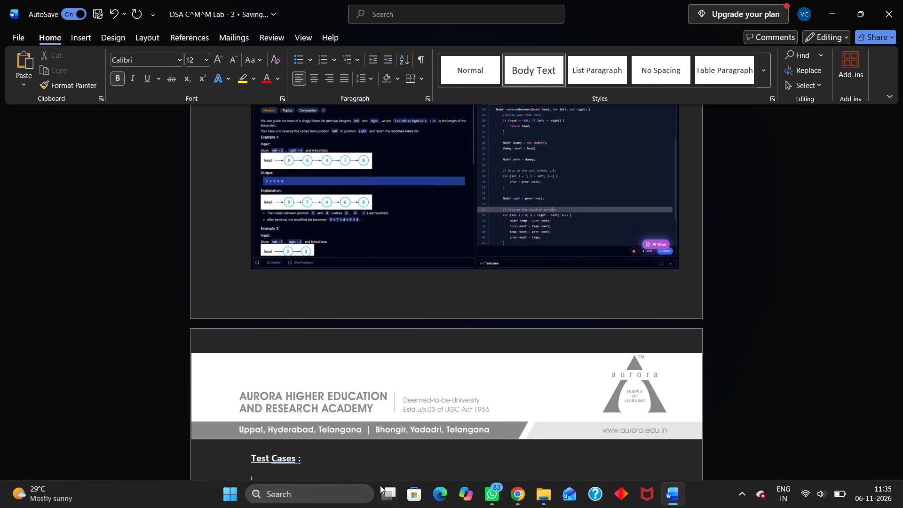
pyautogui.click(517, 499)
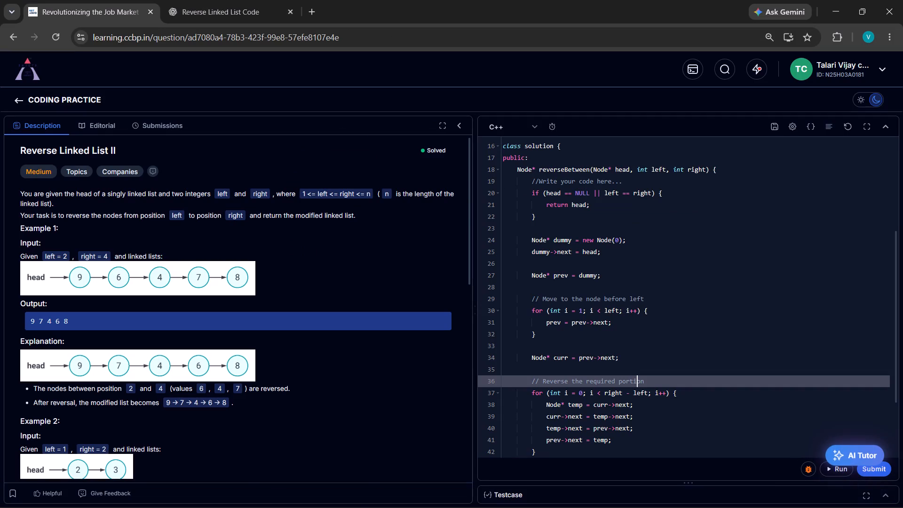
pyautogui.click(645, 333)
pyautogui.hotkey('ctrl', 'a')
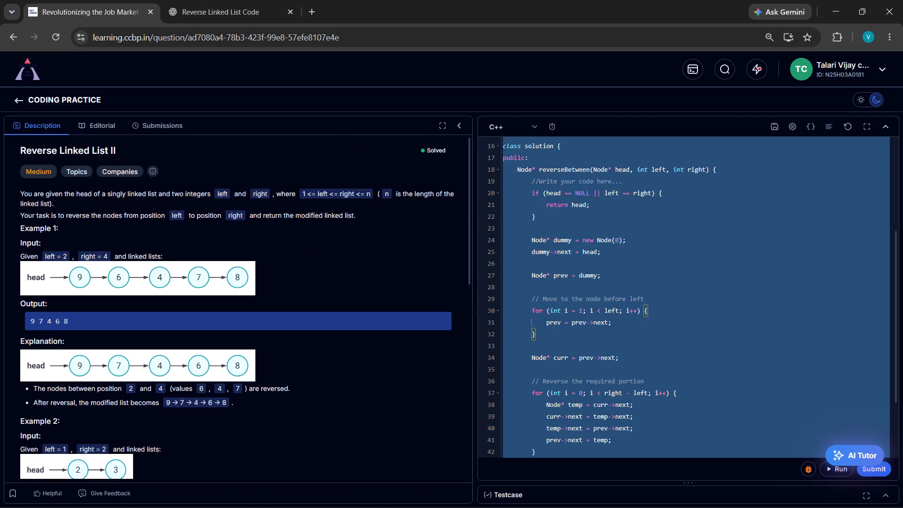
pyautogui.hotkey('ctrl', 'c')
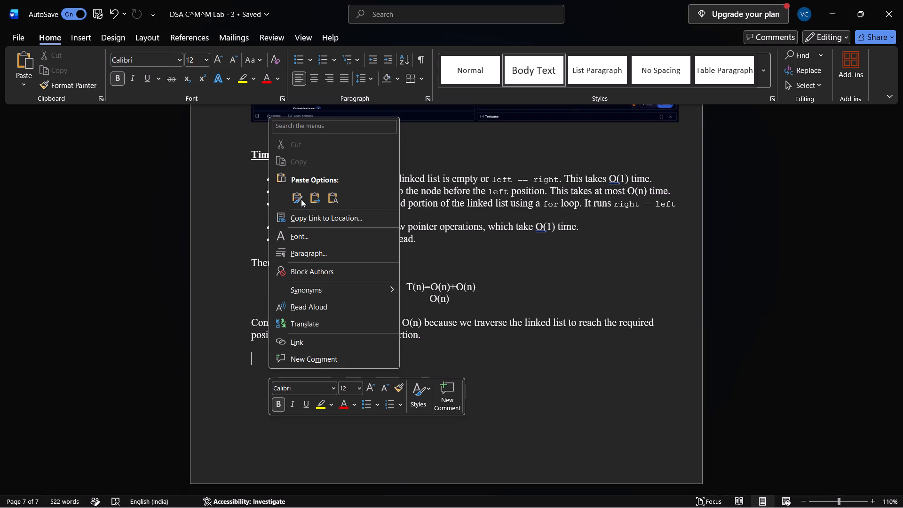
pyautogui.click(301, 199)
pyautogui.scroll(-1, 385, 241)
pyautogui.scroll(7, 385, 241)
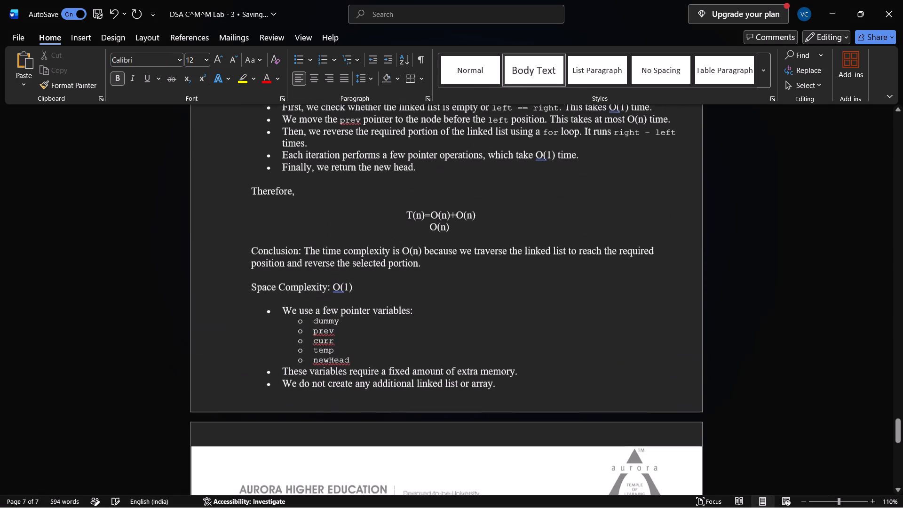
# Add two blank lines between the time complexity conclusion and the 'Space Complexity: O(1)' heading.
pyautogui.click(448, 276)
pyautogui.press('Return')
pyautogui.press('Return')
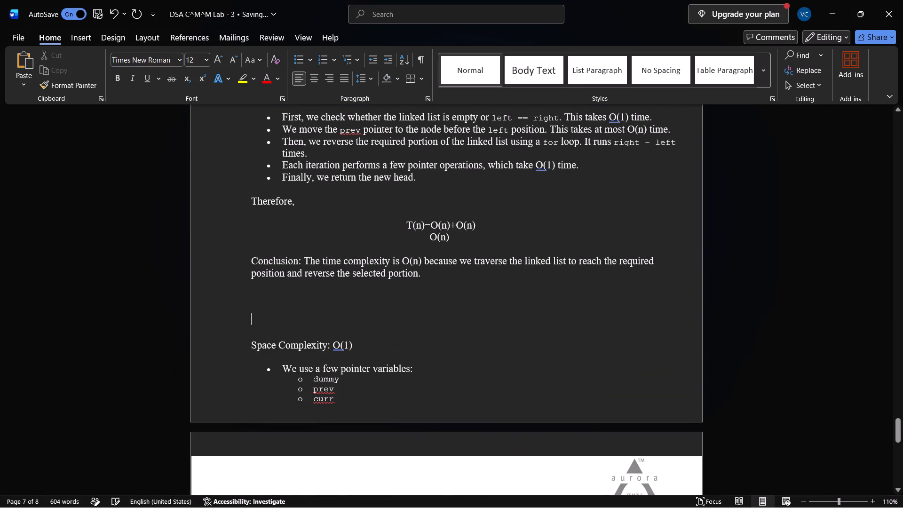
# Make the words 'Space Complexity' in the pasted heading bold and underlined.
pyautogui.moveTo(326, 344); pyautogui.dragTo(277, 338)
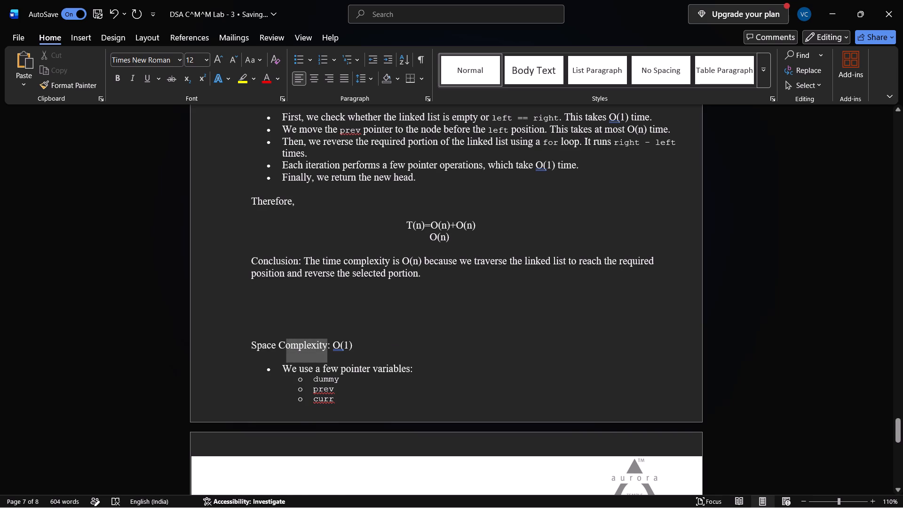
pyautogui.moveTo(277, 338); pyautogui.dragTo(250, 345)
pyautogui.click(254, 320)
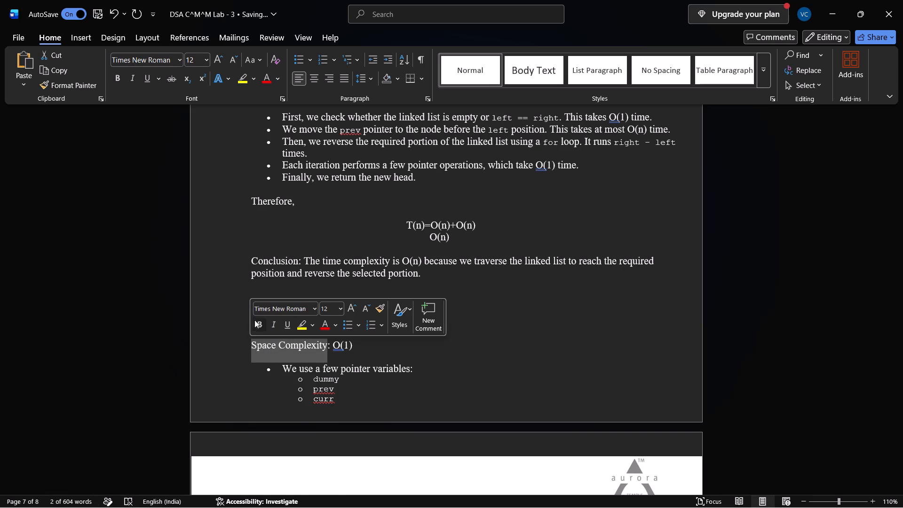
pyautogui.click(285, 325)
pyautogui.click(478, 366)
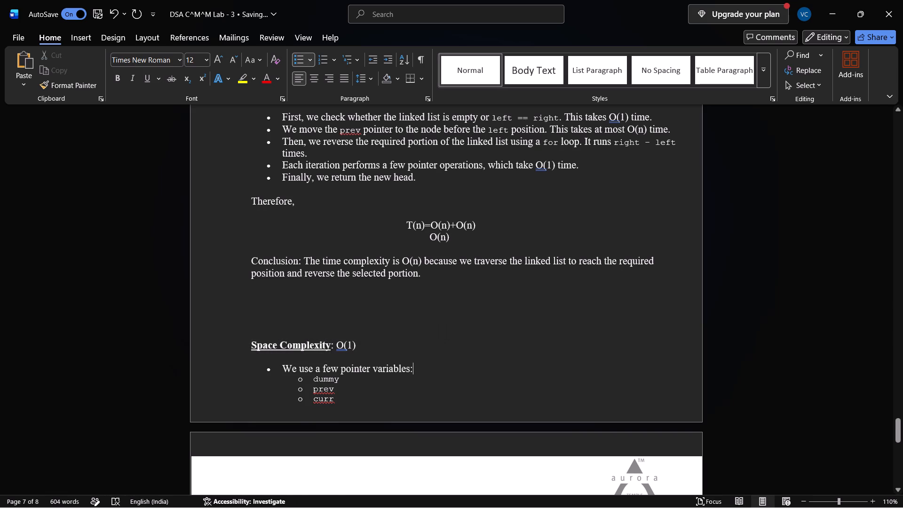
# Remove the LaTeX delimiters around the space complexity formula so the line reads S(n)=O(1).
pyautogui.scroll(-9, 432, 357)
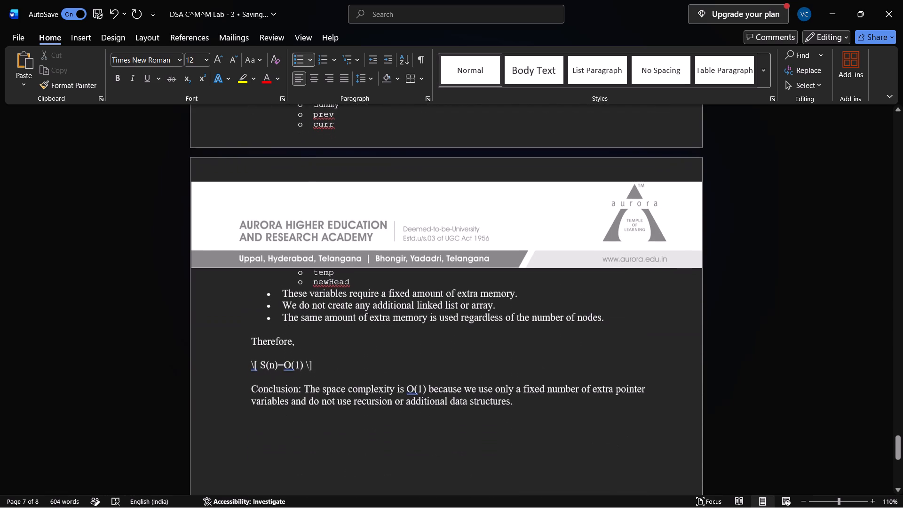
pyautogui.click(316, 360)
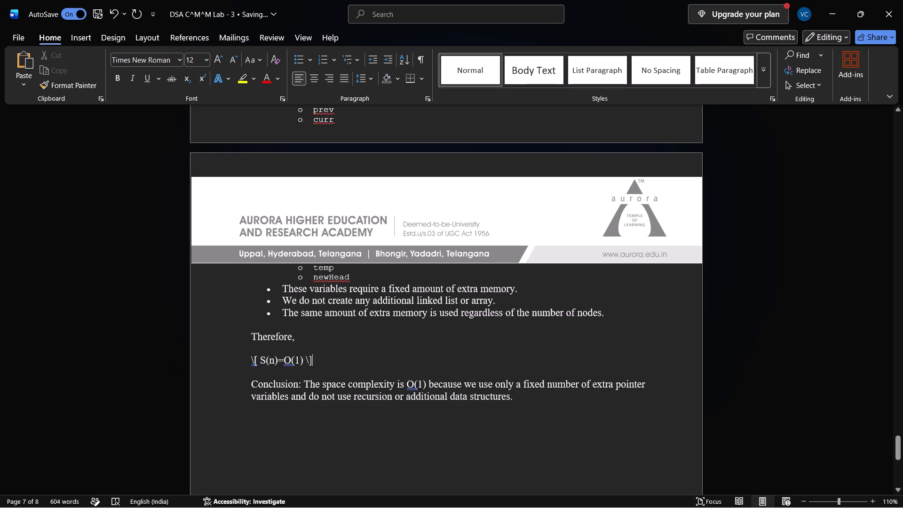
pyautogui.press('BackSpace')
pyautogui.press('BackSpace')
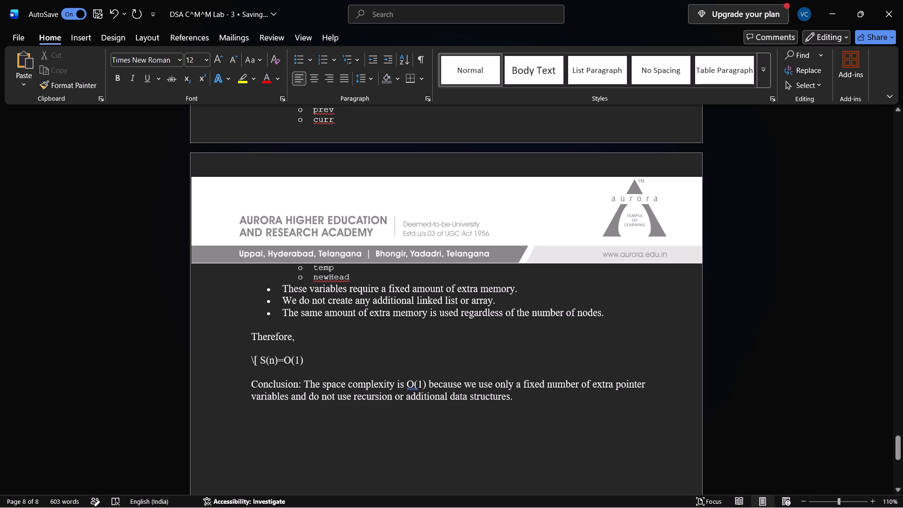
pyautogui.click(259, 365)
pyautogui.press('BackSpace')
pyautogui.press('BackSpace')
pyautogui.press('BackSpace')
# Indent the S(n)=O(1) line with leading spaces so it sits near the middle of the page.
pyautogui.press('space')
pyautogui.press('space')
pyautogui.press('space')
pyautogui.press('space')
pyautogui.press('space')
pyautogui.press('space')
pyautogui.press('space')
pyautogui.press('space')
pyautogui.press('space')
pyautogui.press('space')
pyautogui.press('space')
pyautogui.press('space')
pyautogui.press('space')
pyautogui.press('space')
pyautogui.press('space')
pyautogui.press('space')
pyautogui.press('space')
pyautogui.press('space')
pyautogui.press('space')
pyautogui.press('space')
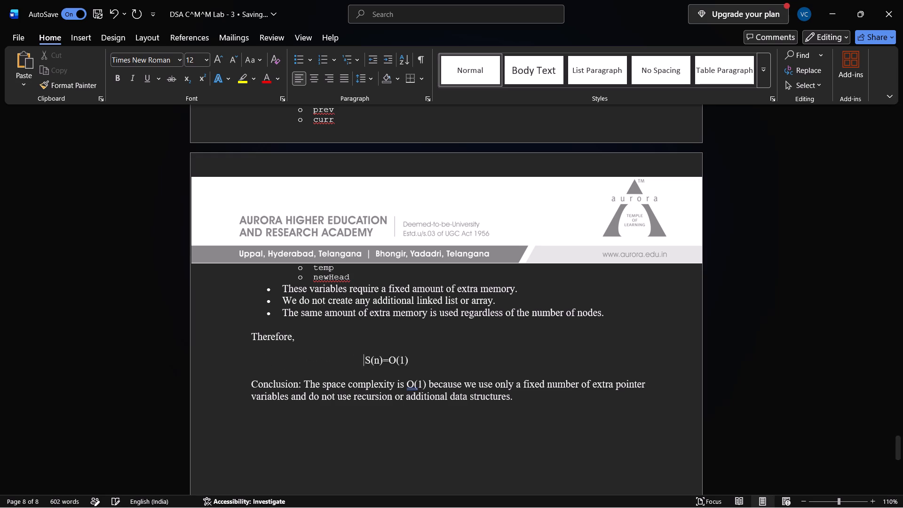
# Copy the 'Question – 2' heading text above the Reverse Linked List II problem screenshot.
pyautogui.scroll(-8, 427, 370)
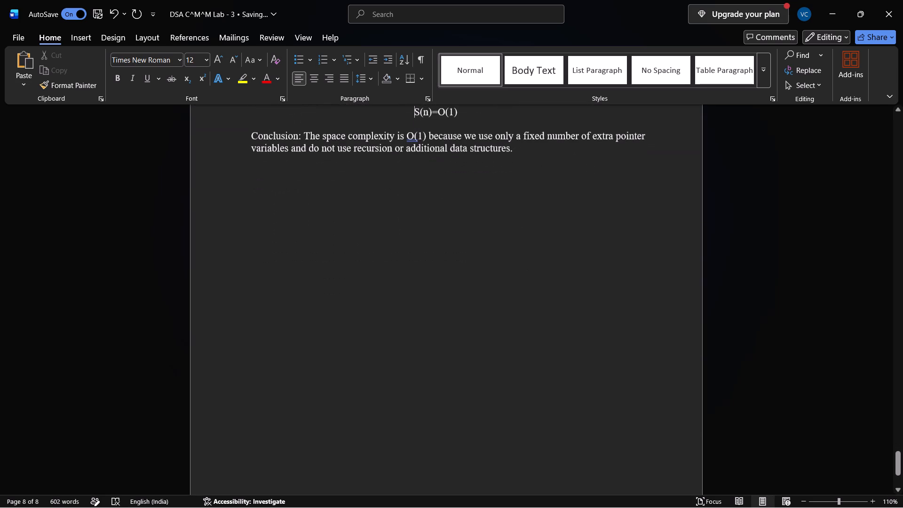
pyautogui.click(472, 290)
pyautogui.scroll(14, 472, 290)
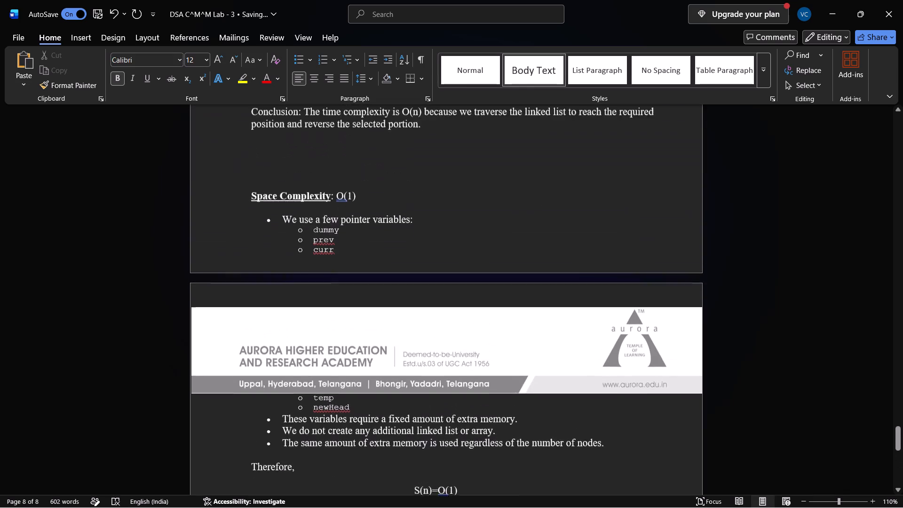
pyautogui.scroll(14, 472, 290)
pyautogui.scroll(9, 471, 290)
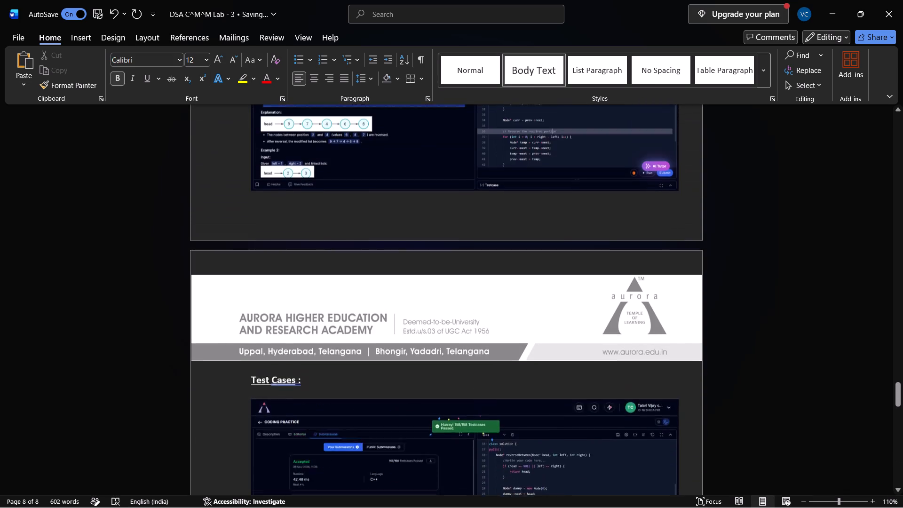
pyautogui.scroll(6, 471, 290)
pyautogui.scroll(-1, 471, 290)
pyautogui.scroll(17, 471, 290)
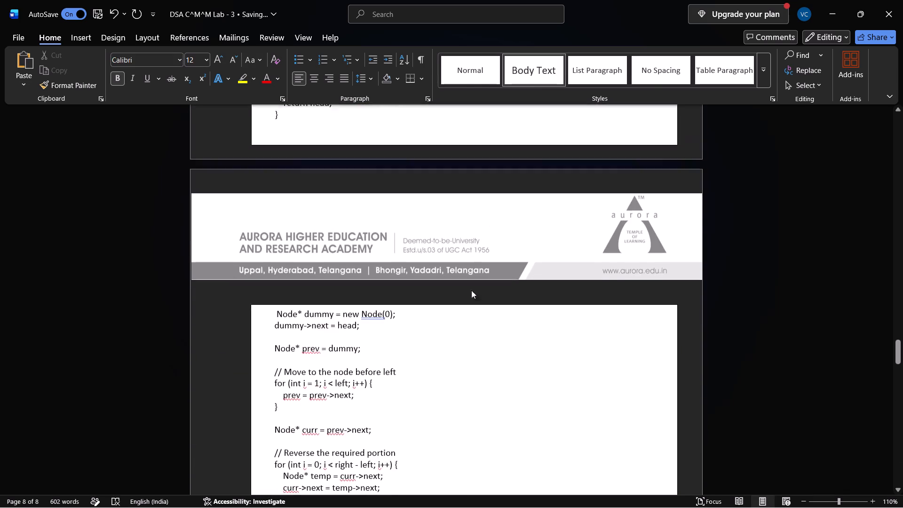
pyautogui.scroll(9, 471, 290)
pyautogui.scroll(-1, 471, 290)
pyautogui.scroll(11, 471, 290)
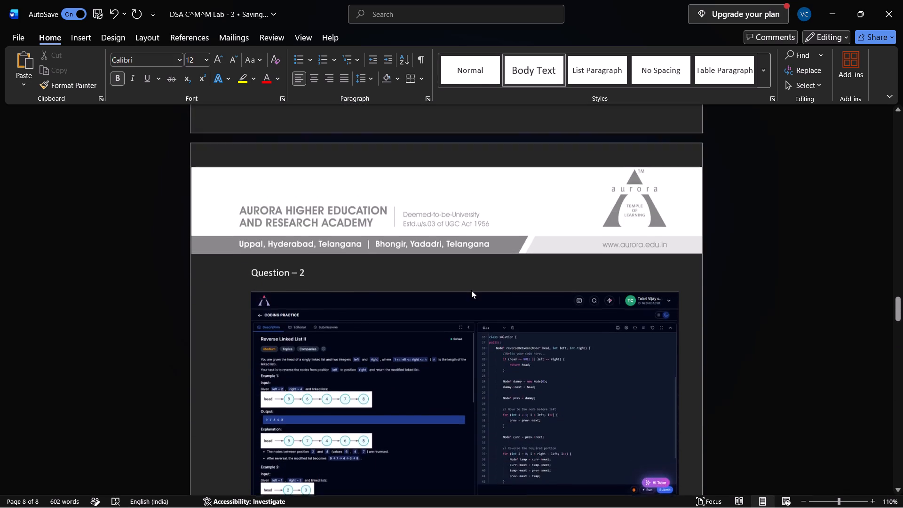
pyautogui.scroll(3, 471, 290)
pyautogui.moveTo(309, 343); pyautogui.dragTo(252, 341)
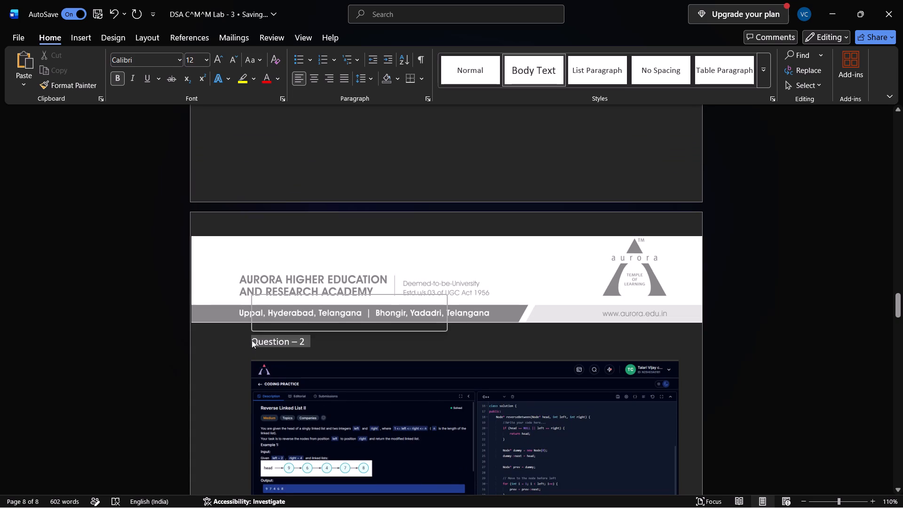
pyautogui.rightClick(257, 341)
pyautogui.click(272, 132)
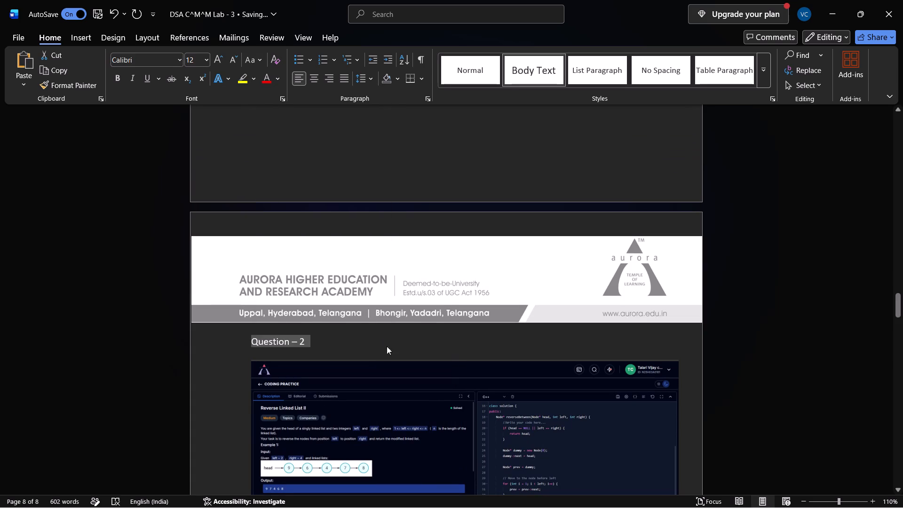
pyautogui.click(388, 351)
# Paste the copied question heading below the space complexity conclusion on the document's last written page.
pyautogui.moveTo(895, 306); pyautogui.dragTo(898, 316)
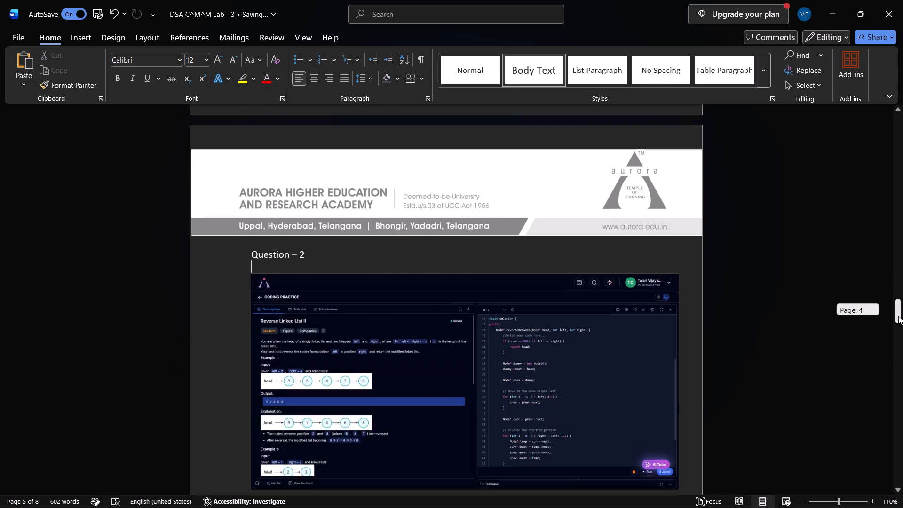
pyautogui.moveTo(898, 316); pyautogui.dragTo(902, 507)
pyautogui.scroll(1, 499, 308)
pyautogui.scroll(-1, 499, 308)
pyautogui.scroll(7, 499, 308)
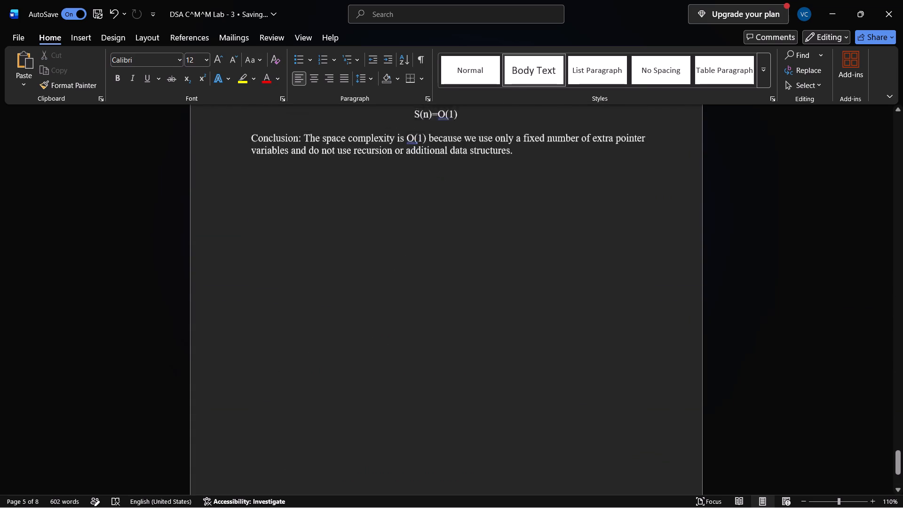
pyautogui.scroll(2, 498, 308)
pyautogui.click(260, 381)
pyautogui.doubleClick(260, 381)
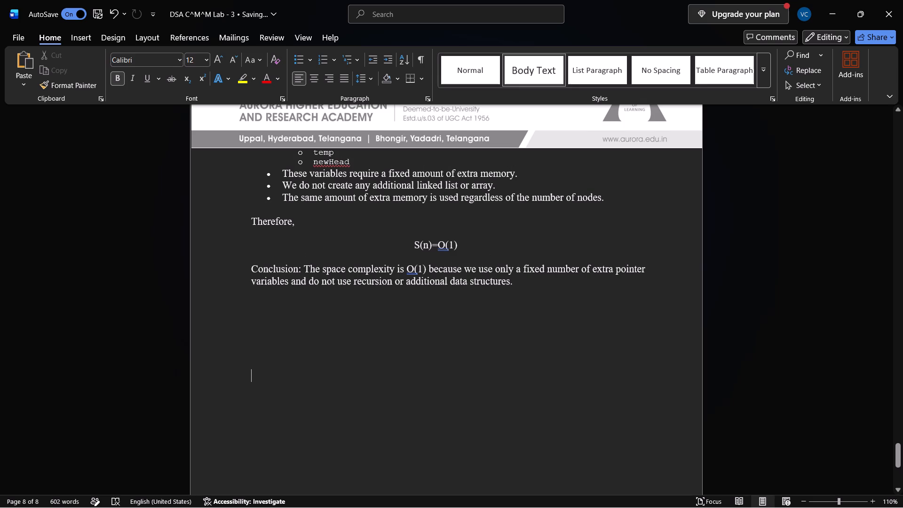
pyautogui.rightClick(260, 381)
pyautogui.click(287, 208)
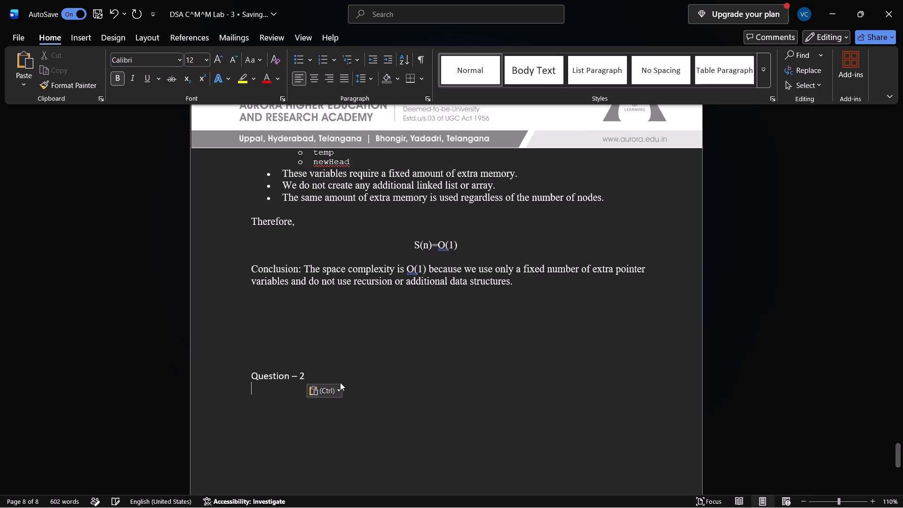
# Change the pasted heading to 'Question – 3' and start a new paragraph two lines below it.
pyautogui.click(334, 373)
pyautogui.press('BackSpace')
pyautogui.press('3')
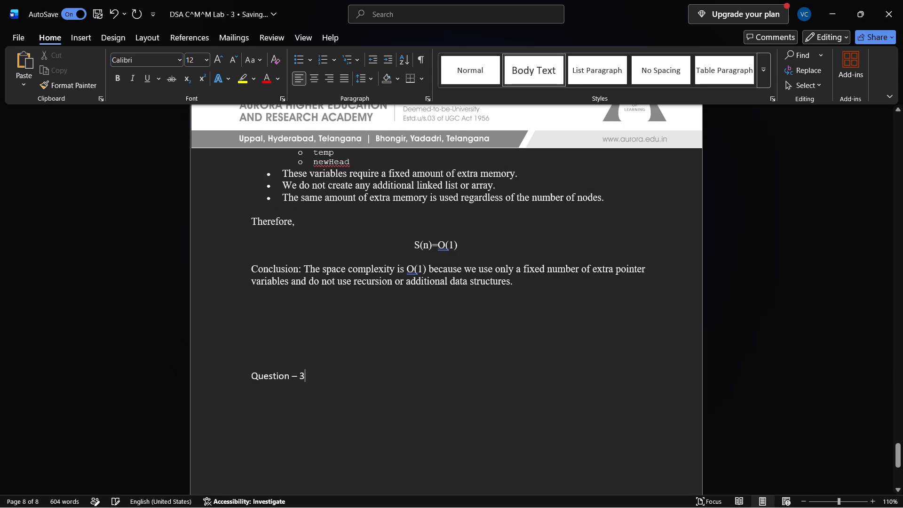
pyautogui.press('Return')
pyautogui.press('Return')
# Switch to Chrome and open the Merge Two Sorted Linked Lists problem from the Linked Lists module's coding practice.
pyautogui.click(512, 494)
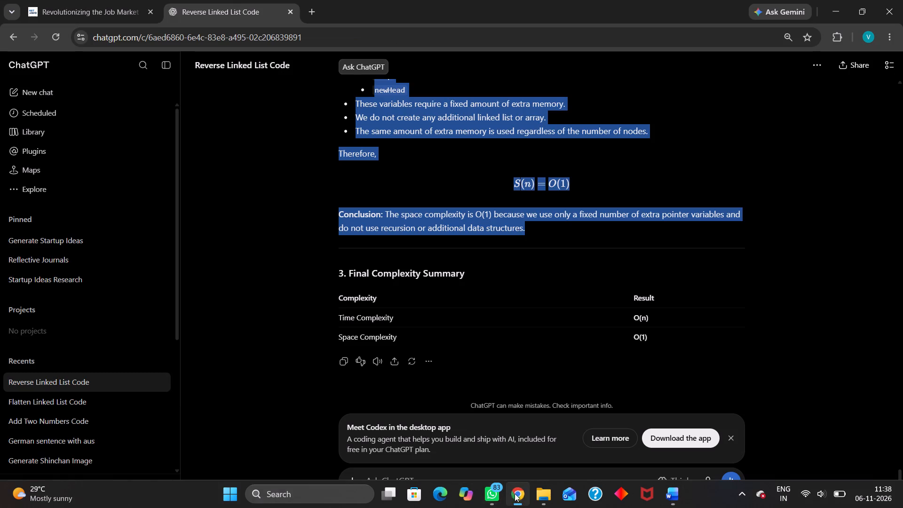
pyautogui.click(128, 0)
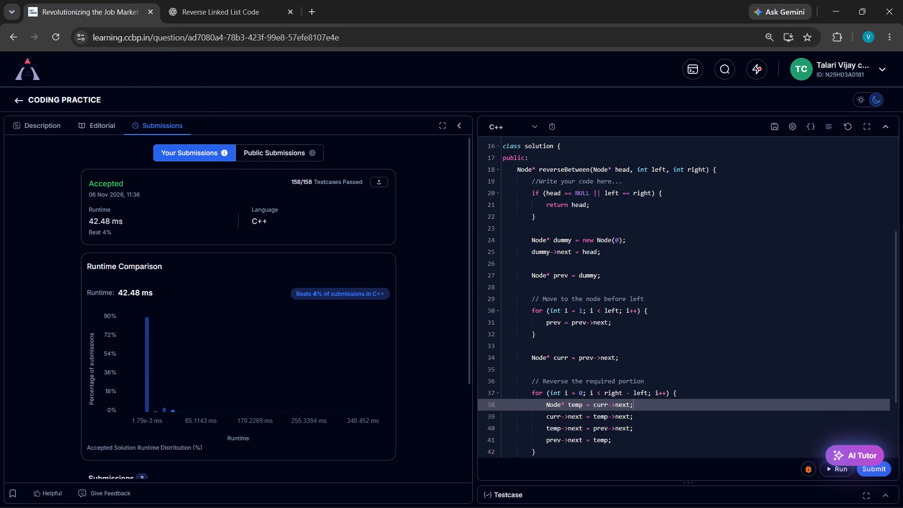
pyautogui.click(17, 101)
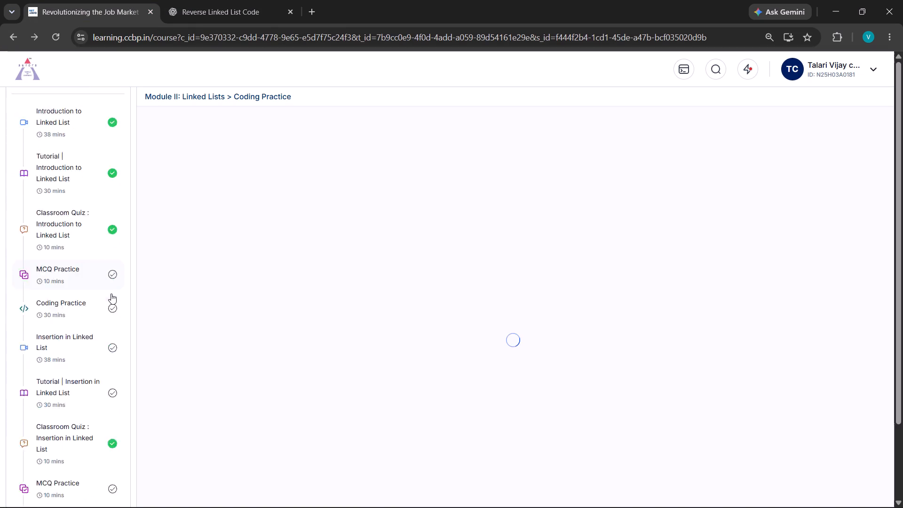
pyautogui.scroll(-6, 101, 277)
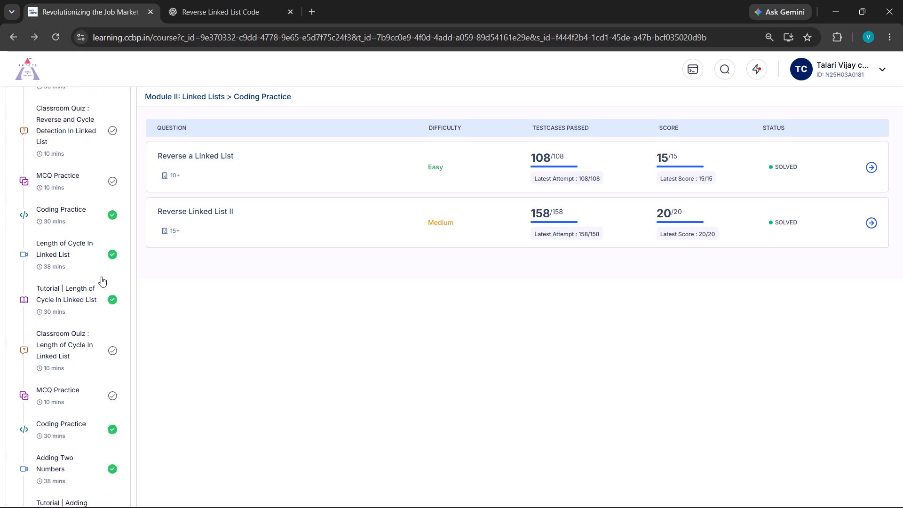
pyautogui.scroll(-2, 101, 277)
pyautogui.click(101, 277)
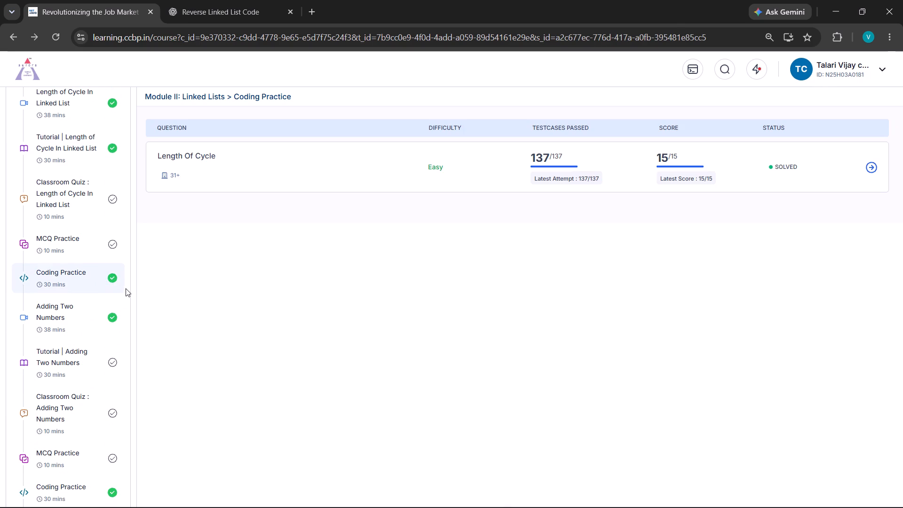
pyautogui.click(74, 491)
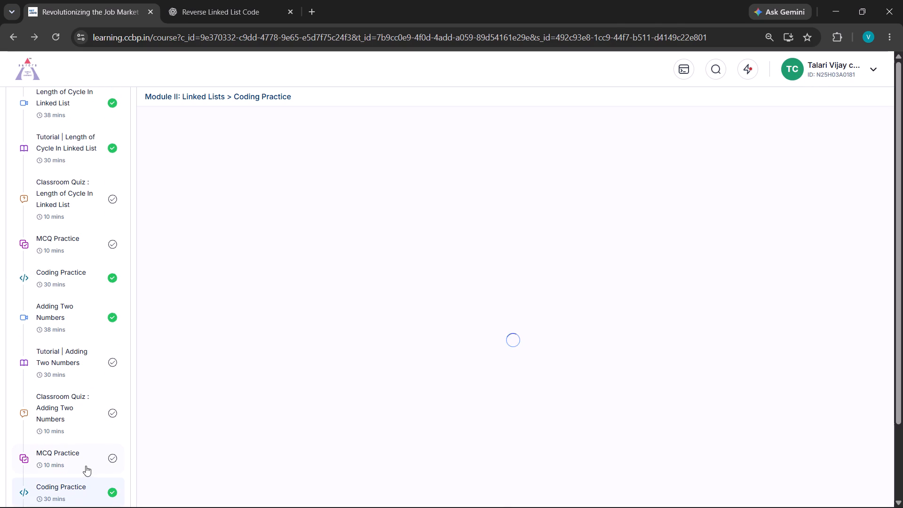
pyautogui.scroll(-4, 96, 381)
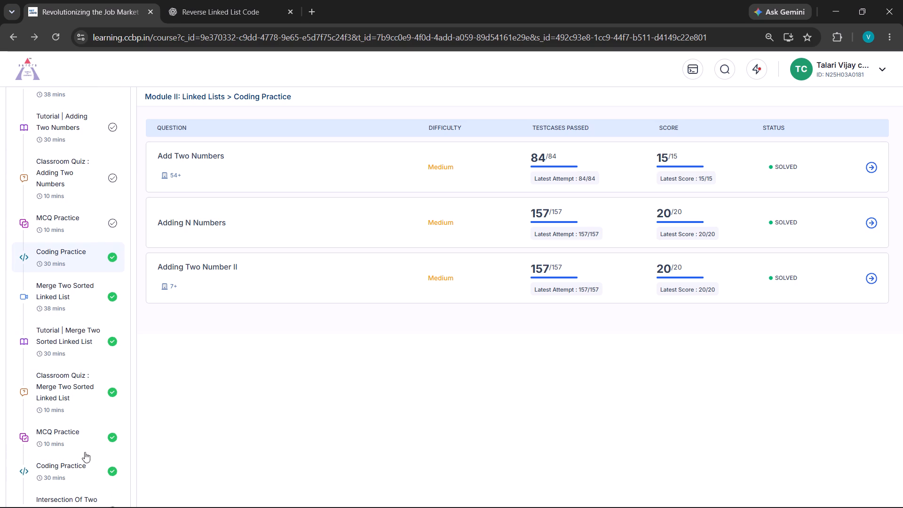
pyautogui.click(77, 480)
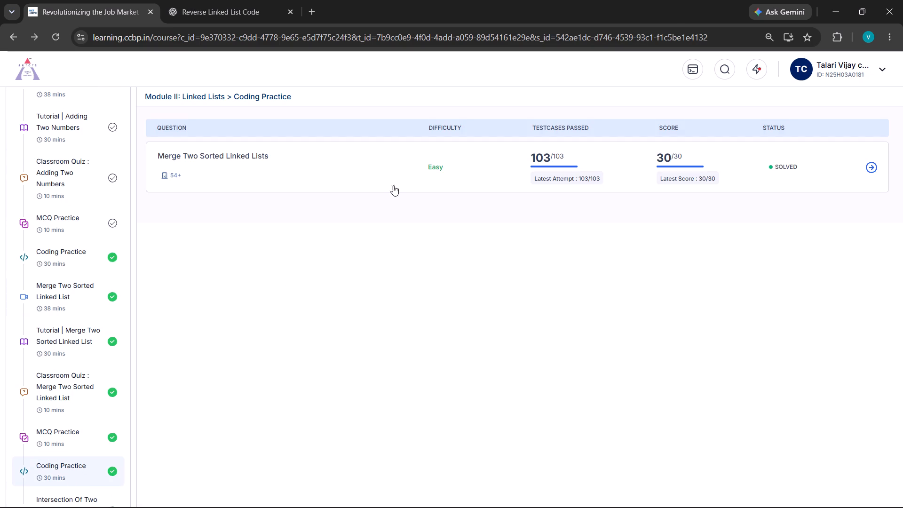
pyautogui.click(289, 164)
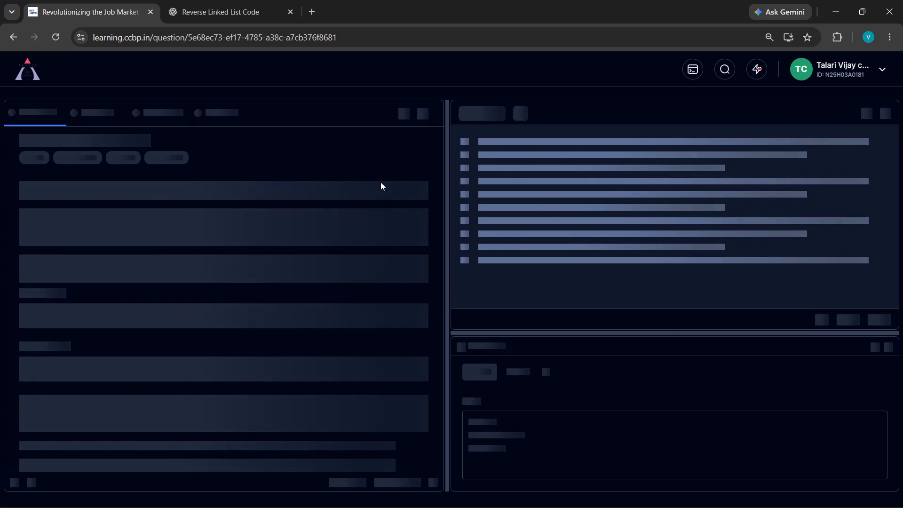
# Examine the Merge Two Sorted Linked Lists code in the editor, from the commented template through the solution class.
pyautogui.scroll(-1, 361, 81)
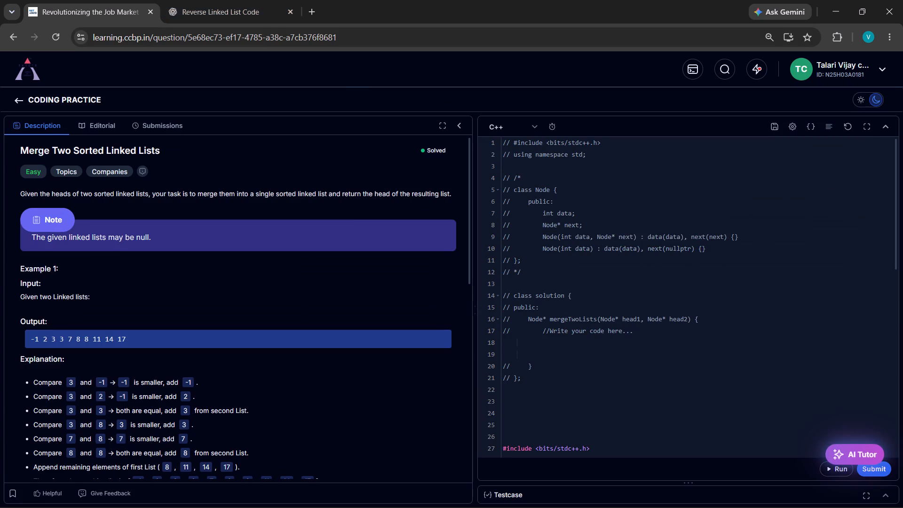
pyautogui.scroll(-5, 642, 255)
pyautogui.scroll(1, 642, 255)
pyautogui.scroll(-13, 642, 255)
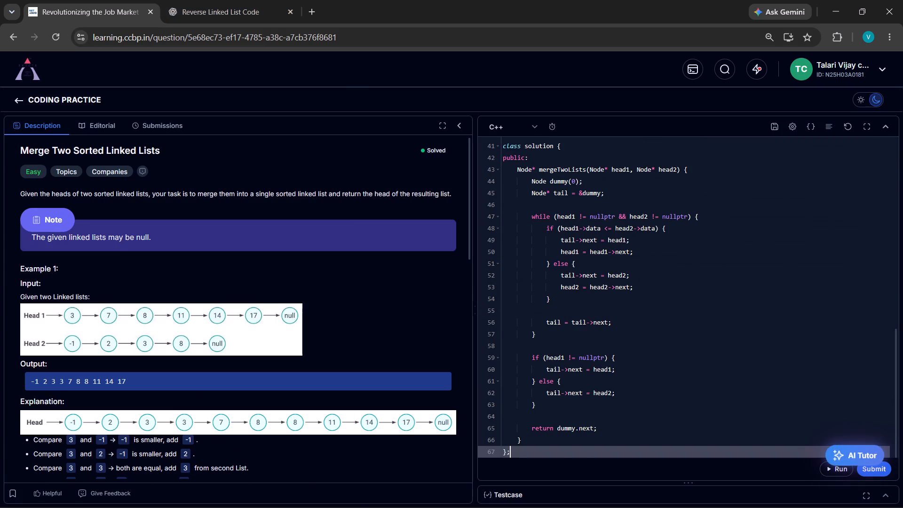
pyautogui.scroll(14, 641, 254)
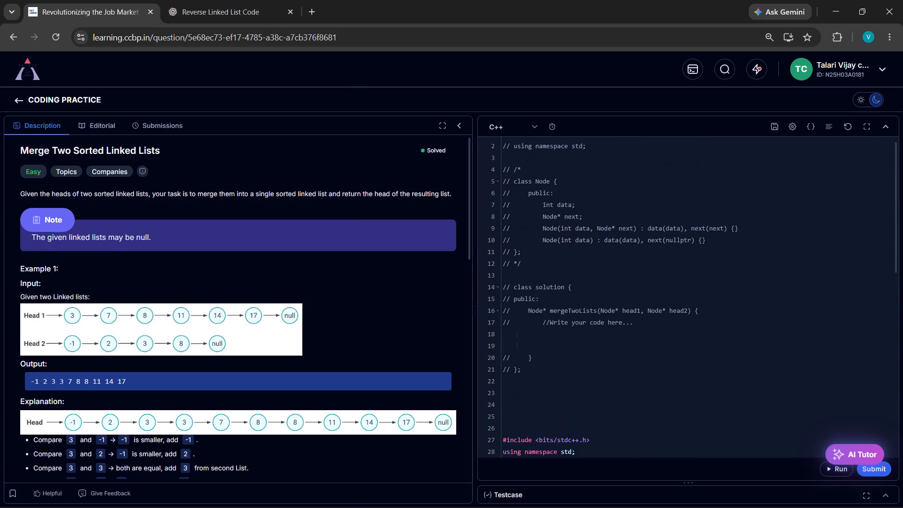
pyautogui.scroll(3, 640, 252)
pyautogui.scroll(-1, 640, 252)
pyautogui.scroll(11, 640, 252)
pyautogui.scroll(-1, 640, 251)
pyautogui.scroll(2, 640, 251)
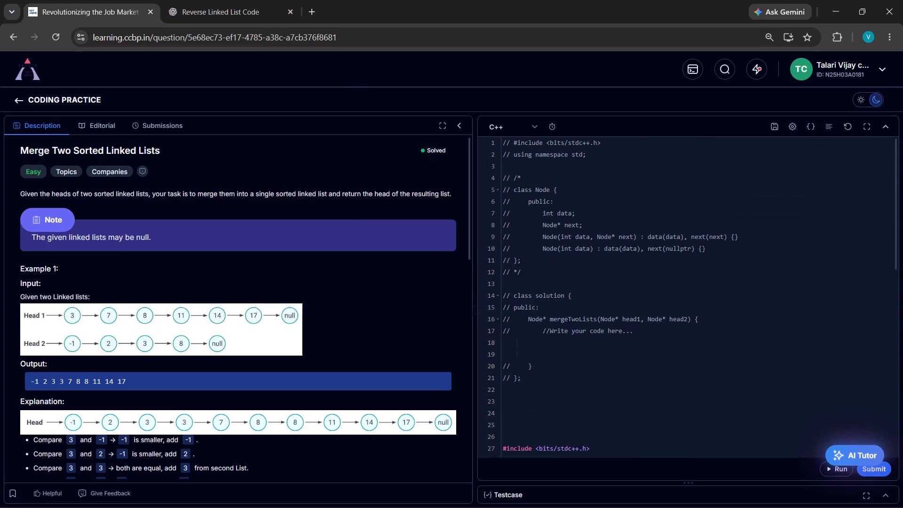
pyautogui.scroll(11, 640, 251)
# Capture a screenshot of the problem page with the complete mergeTwoLists solution showing beside the description.
pyautogui.scroll(-2, 639, 251)
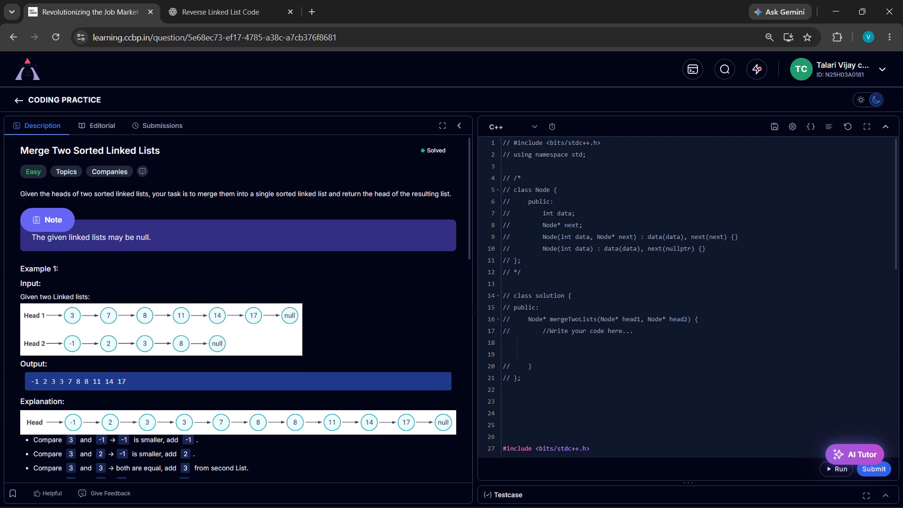
pyautogui.scroll(-7, 639, 251)
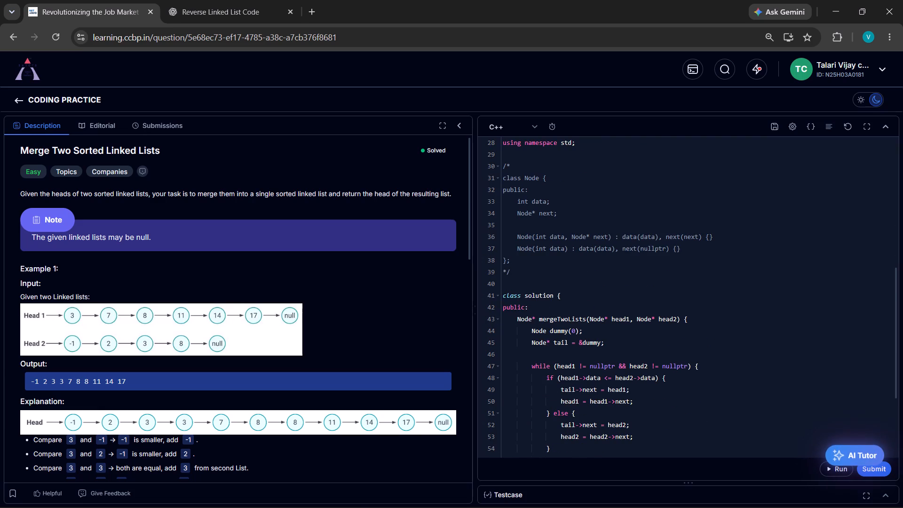
pyautogui.scroll(-5, 639, 251)
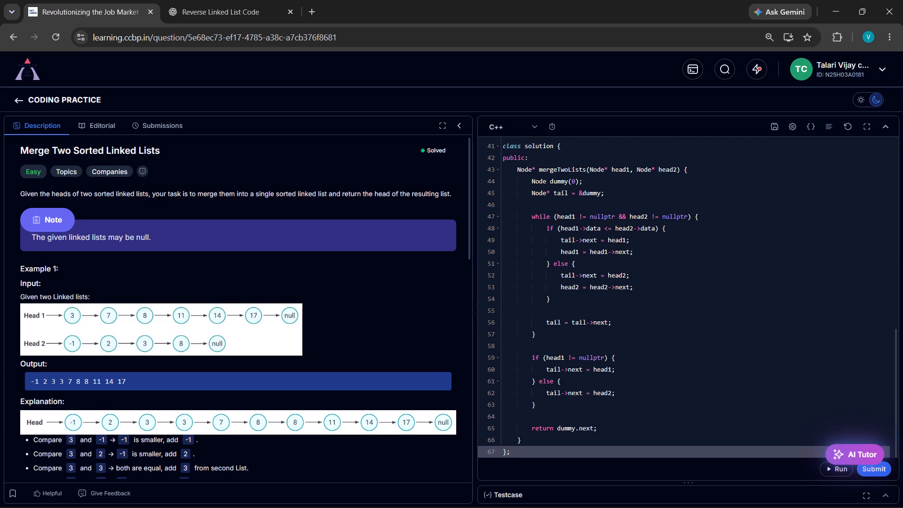
pyautogui.press('ctrl+Print')
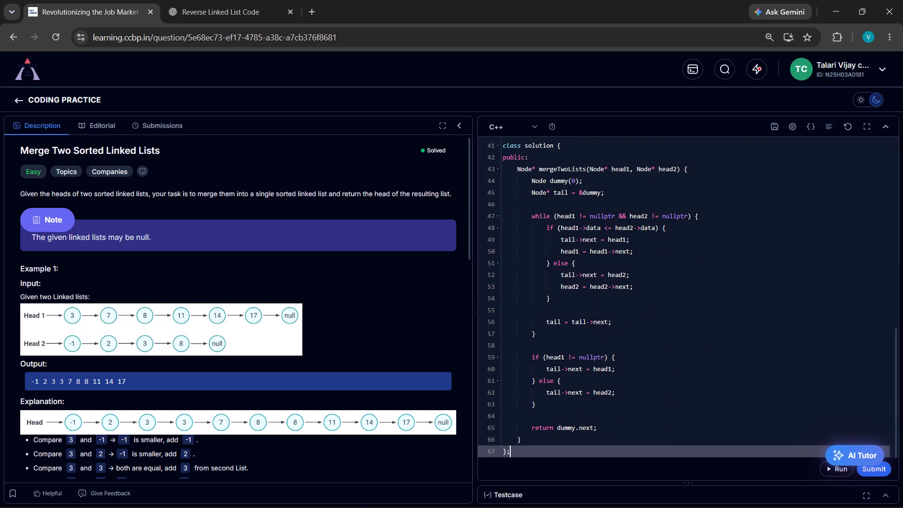
# Switch to Word and paste the captured screenshot below the 'Question – 3' heading.
pyautogui.click(675, 491)
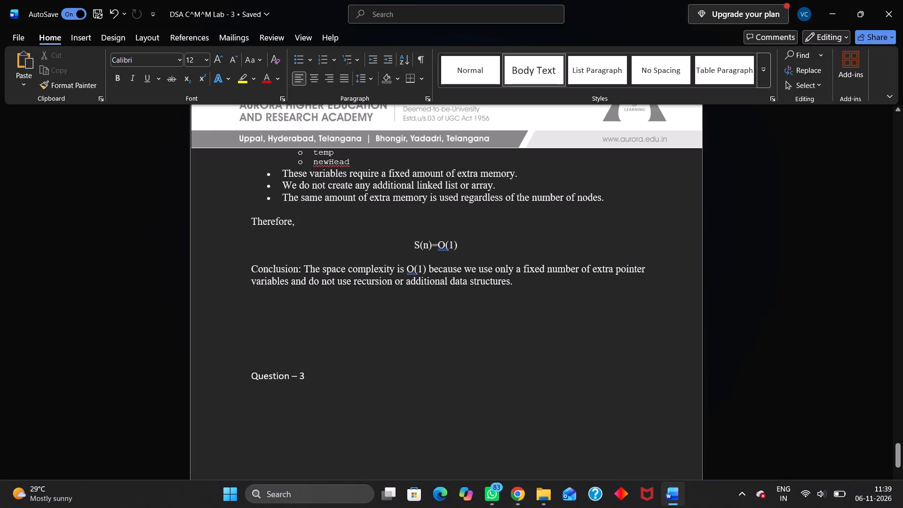
pyautogui.click(392, 417)
pyautogui.click(363, 404)
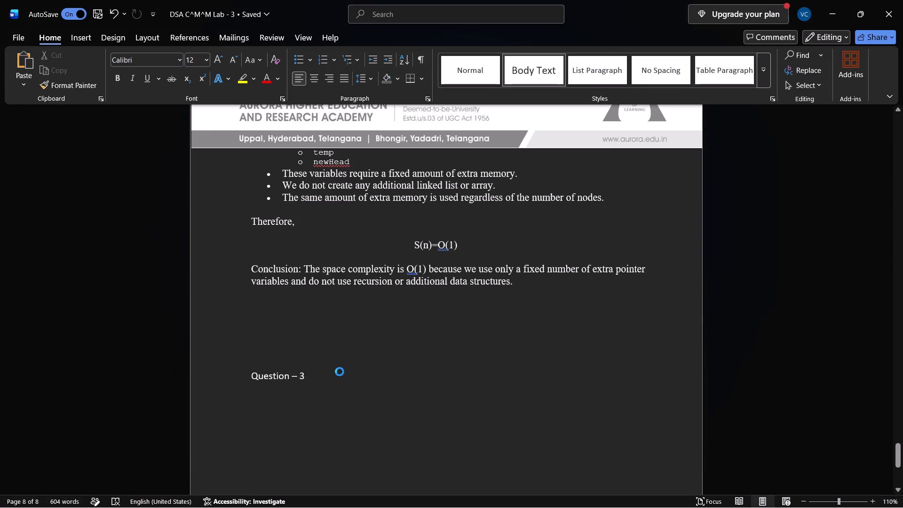
pyautogui.hotkey('ctrl', 'v')
# Crop the browser's tab strip and address bar off the top of the Merge Two Sorted Linked Lists screenshot.
pyautogui.rightClick(436, 342)
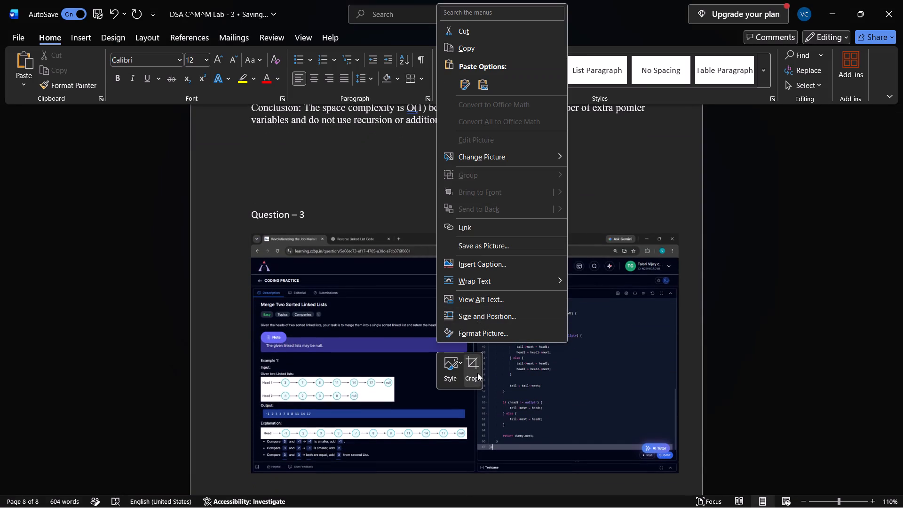
pyautogui.click(475, 372)
pyautogui.moveTo(467, 236); pyautogui.dragTo(463, 252)
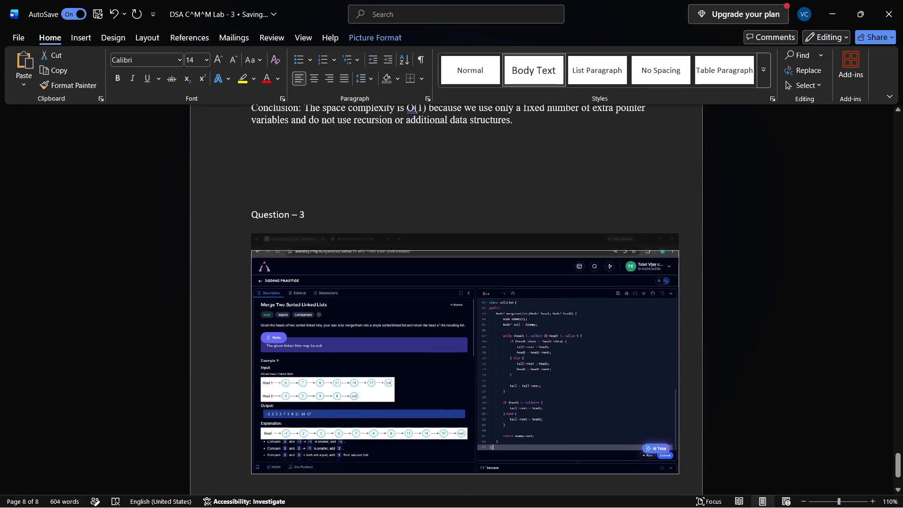
pyautogui.moveTo(463, 252); pyautogui.dragTo(464, 256)
pyautogui.click(758, 327)
# Add the label 'Code :' below the cropped screenshot, followed by blank lines that carry on to page 9.
pyautogui.scroll(-4, 657, 341)
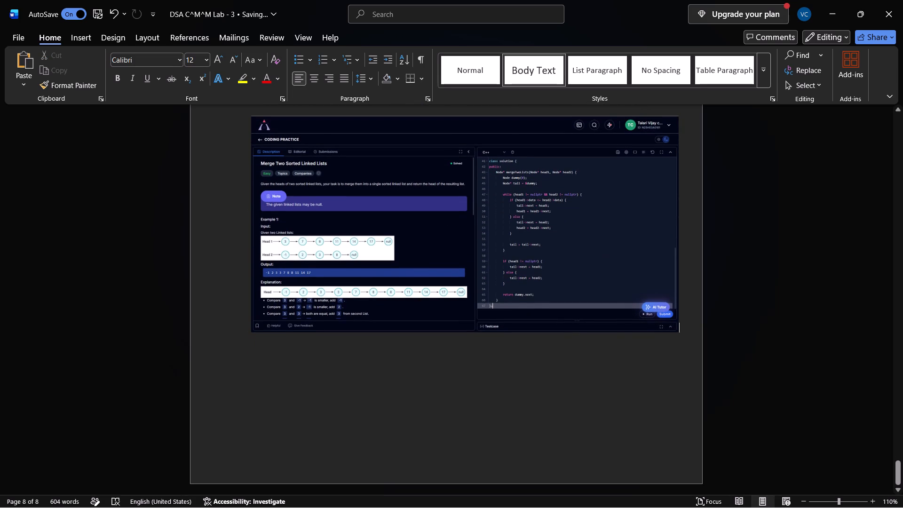
pyautogui.press('Return')
pyautogui.press('Return')
pyautogui.press('Return')
pyautogui.write('ode')
pyautogui.press('space')
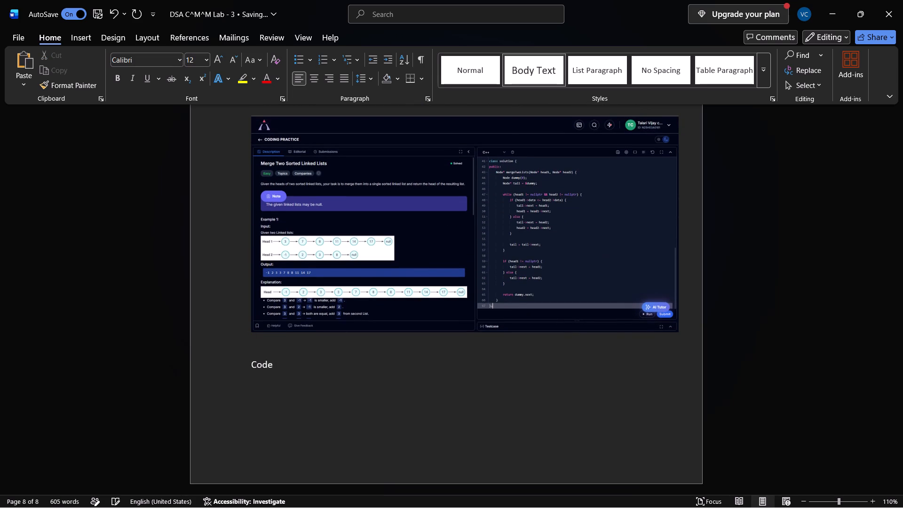
pyautogui.hotkey('shift', ':')
pyautogui.press('Return')
pyautogui.press('Return')
pyautogui.press('Return')
pyautogui.press('Return')
pyautogui.press('Return')
pyautogui.press('Return')
pyautogui.press('Return')
pyautogui.press('Return')
pyautogui.press('Return')
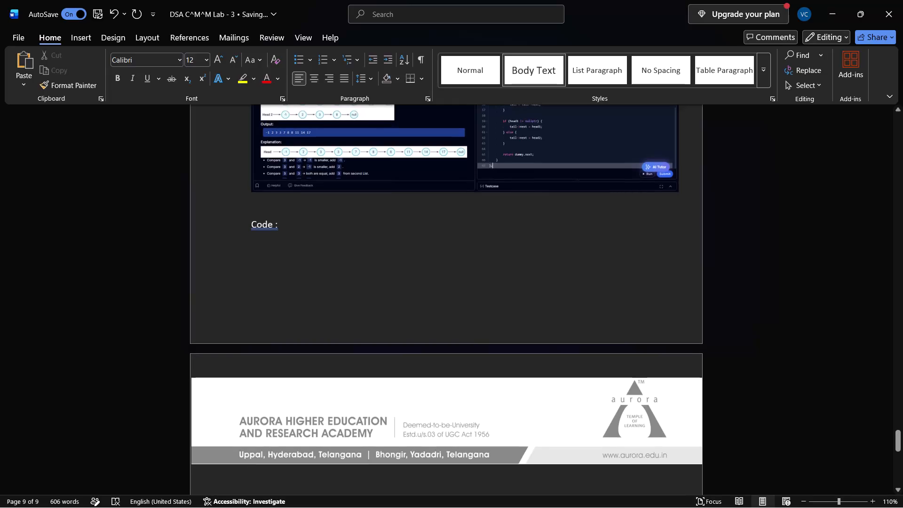
# Insert a built-in text box with placeholder text at the start of page 9, below the letterhead.
pyautogui.click(82, 37)
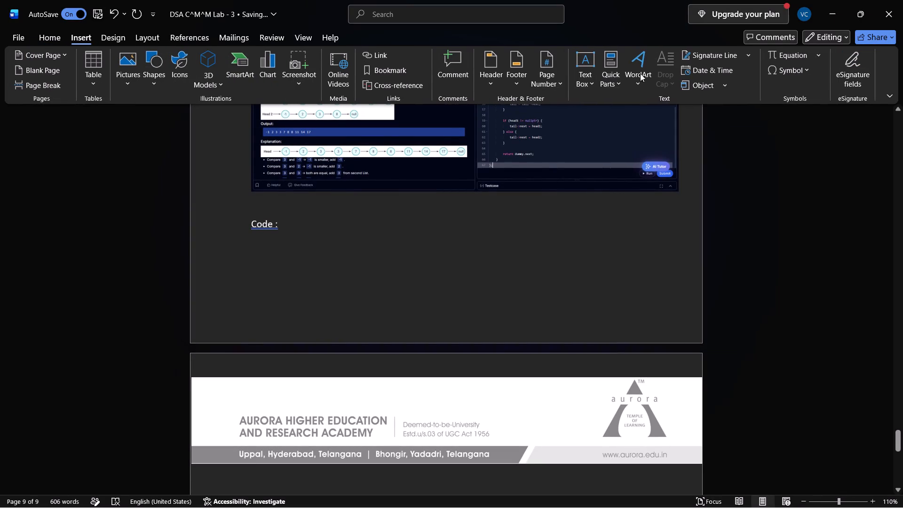
pyautogui.moveTo(601, 70); pyautogui.dragTo(579, 70)
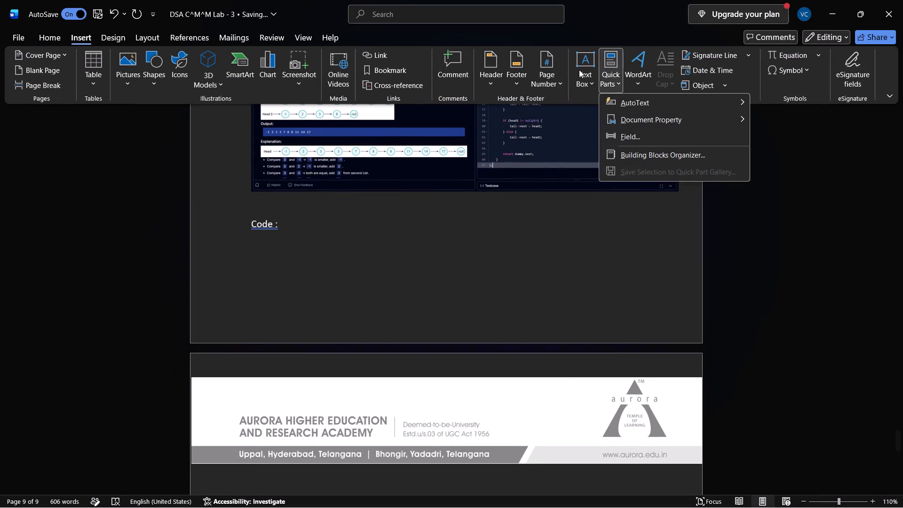
pyautogui.click(579, 70)
pyautogui.click(610, 155)
pyautogui.scroll(-3, 510, 392)
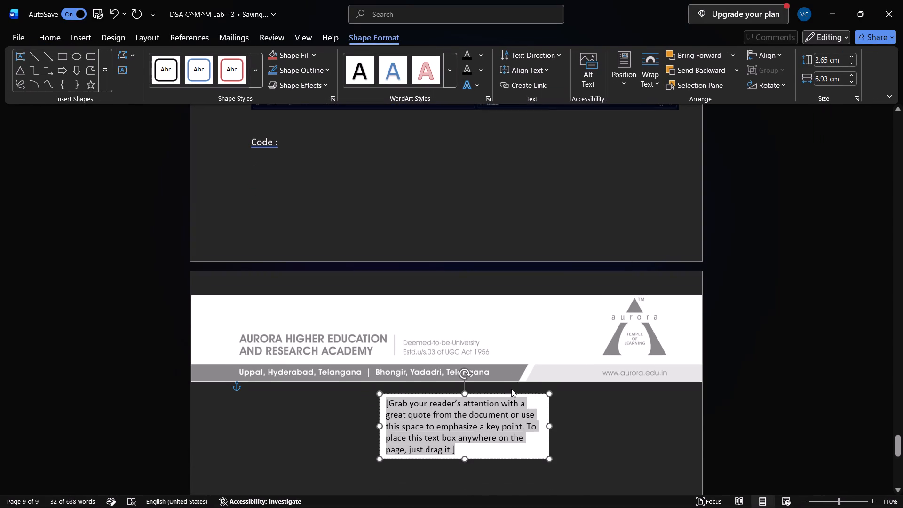
# Widen the page 9 text box on both sides to about 17.6 cm and clear its placeholder text.
pyautogui.moveTo(548, 414); pyautogui.dragTo(654, 414)
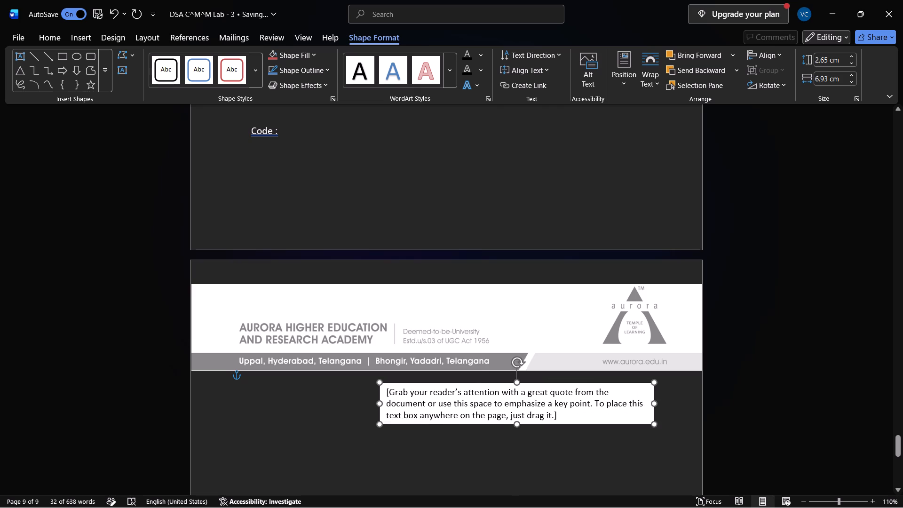
pyautogui.moveTo(654, 414); pyautogui.dragTo(681, 416)
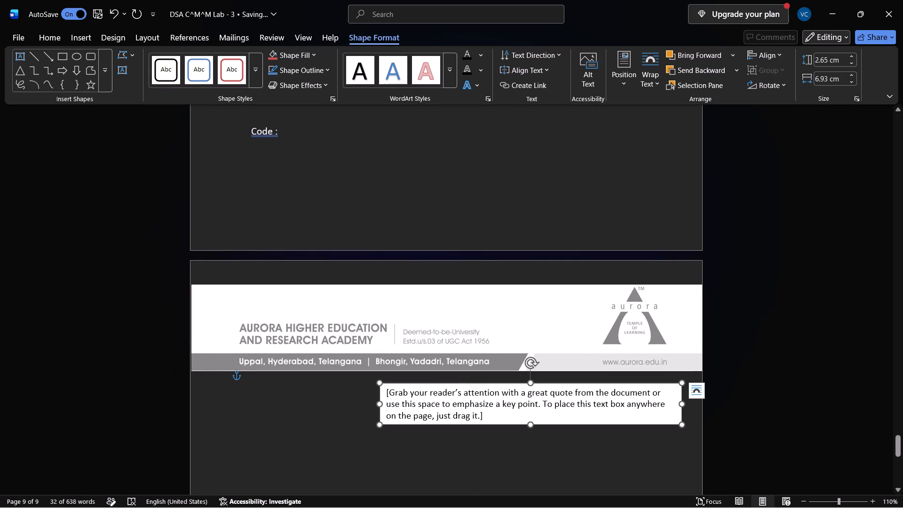
pyautogui.moveTo(380, 404); pyautogui.dragTo(242, 403)
pyautogui.click(280, 399)
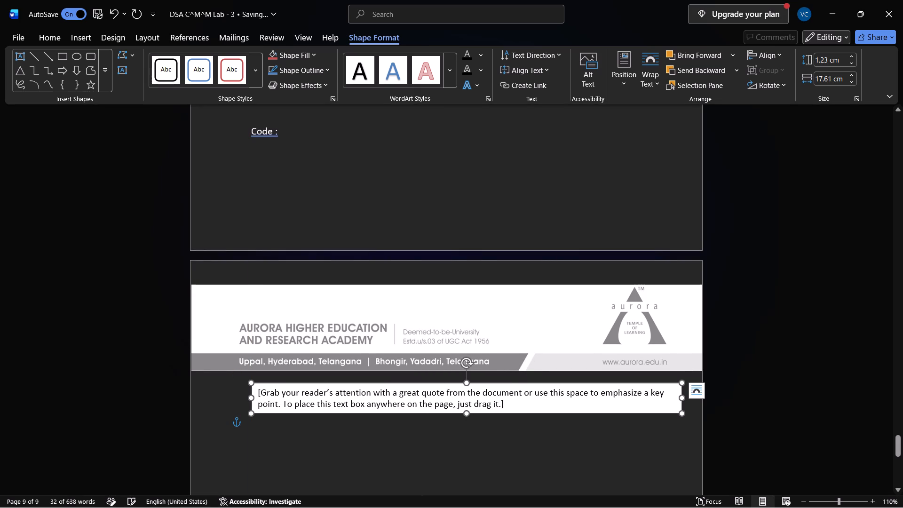
pyautogui.press('space')
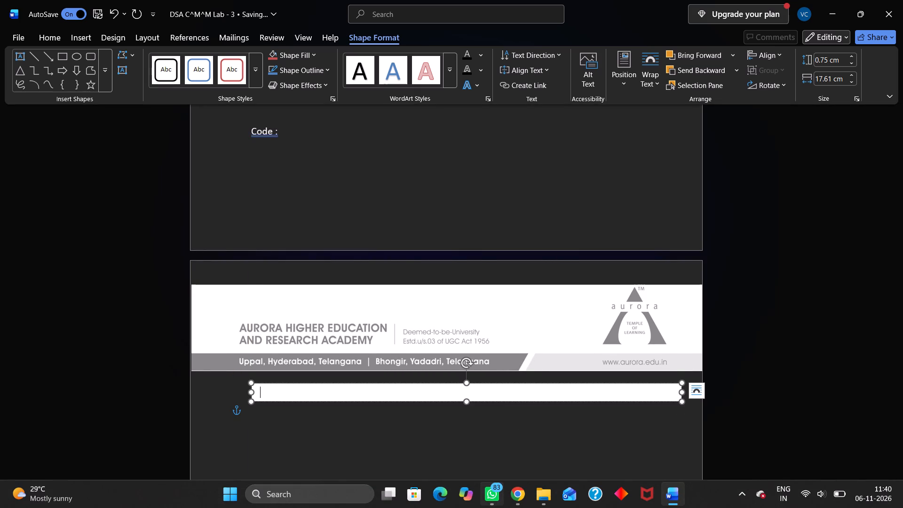
# Switch to Chrome and delete the commented-out starter code and extra blank lines above the active #include in the solution.
pyautogui.click(515, 497)
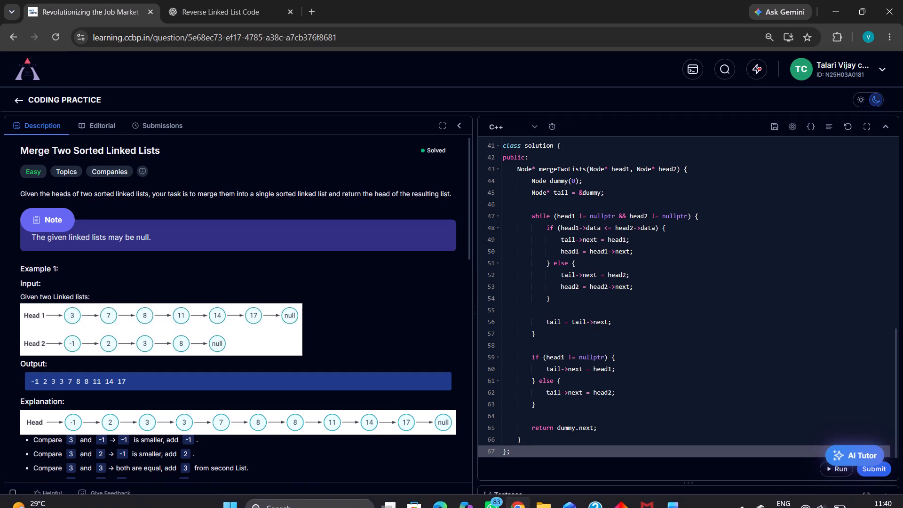
pyautogui.scroll(12, 596, 287)
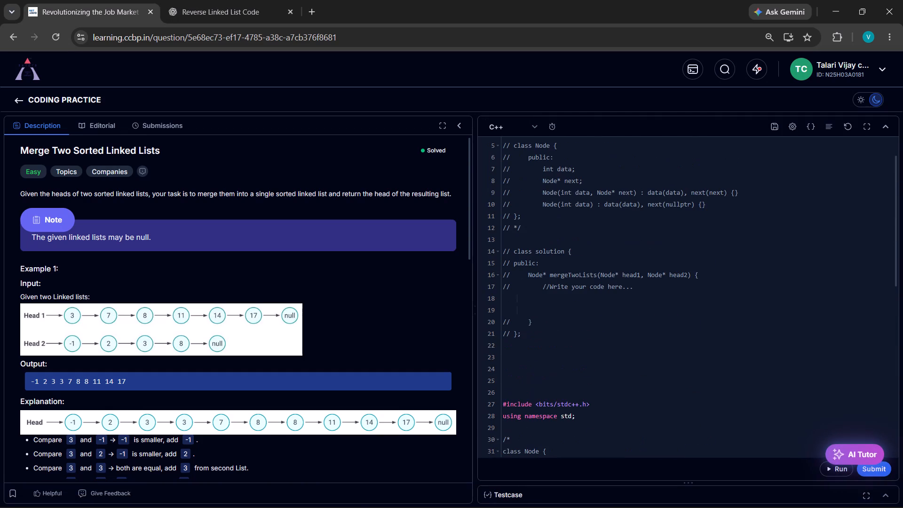
pyautogui.moveTo(532, 336); pyautogui.dragTo(446, 101)
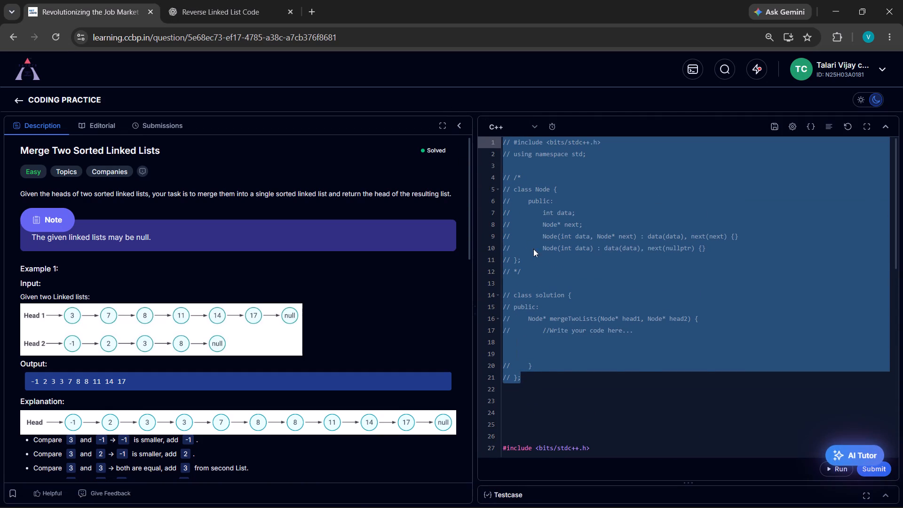
pyautogui.press('space')
pyautogui.click(506, 204)
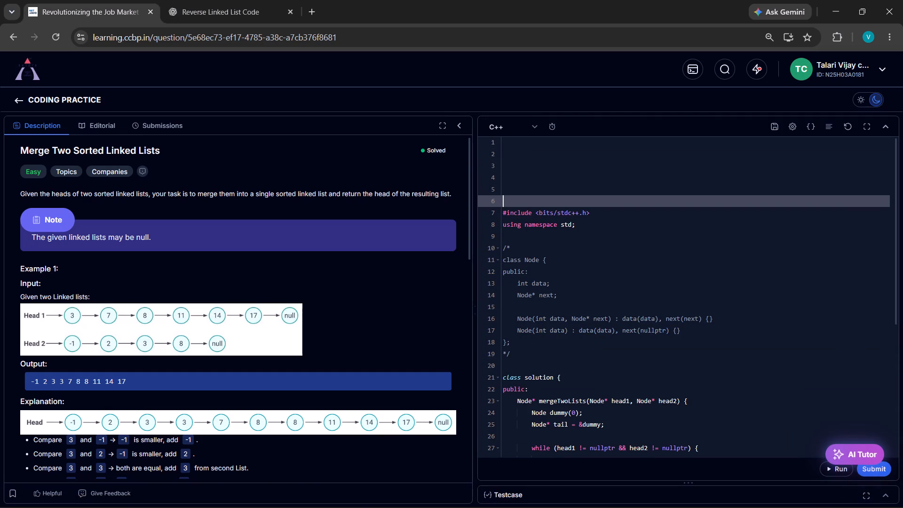
pyautogui.press('BackSpace')
pyautogui.press('BackSpace')
pyautogui.press('BackSpace')
pyautogui.press('BackSpace')
pyautogui.press('BackSpace')
pyautogui.press('BackSpace')
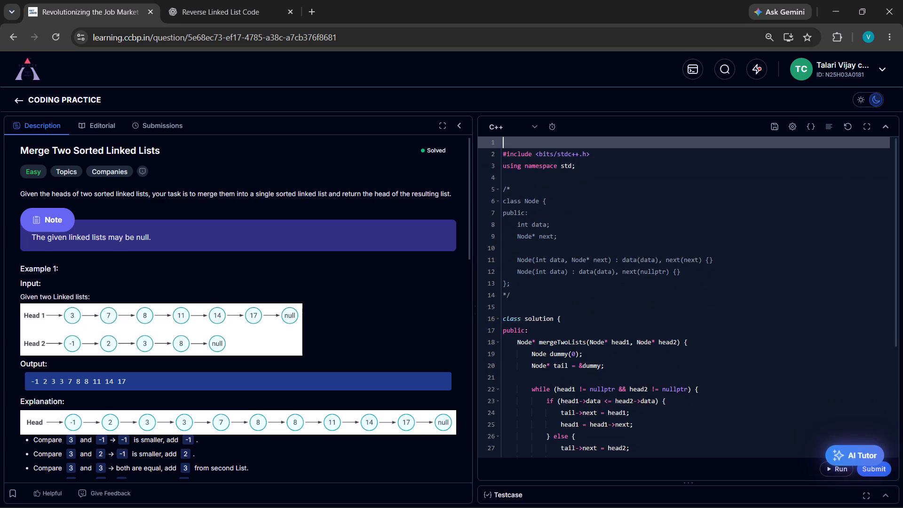
# Submit the cleaned Merge Two Sorted Linked Lists solution.
pyautogui.click(886, 475)
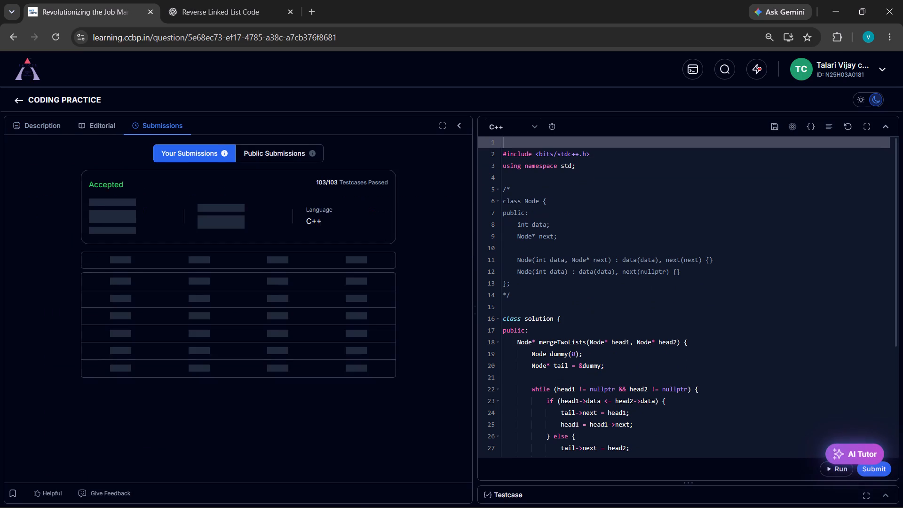
# Copy the entire solution code and send it in the 'Reverse Linked List Code' ChatGPT conversation.
pyautogui.click(668, 305)
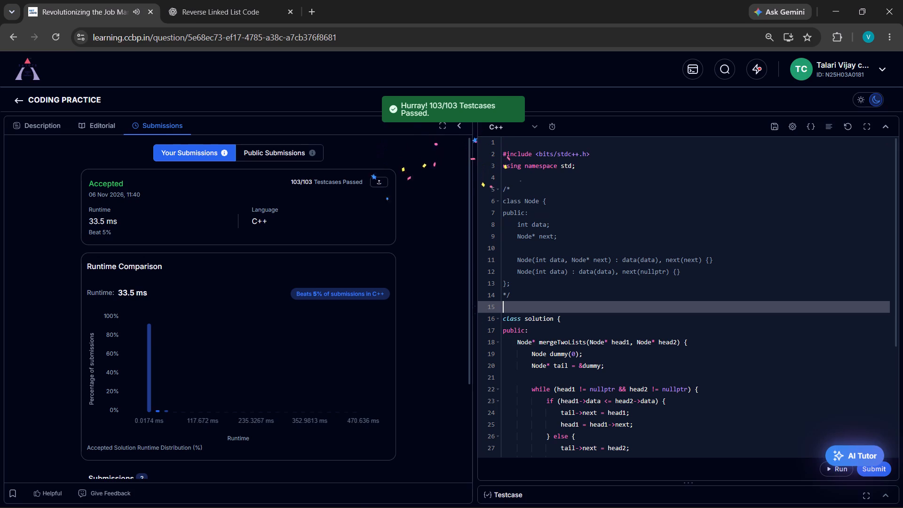
pyautogui.hotkey('ctrl', 's')
pyautogui.hotkey('ctrl', 'a')
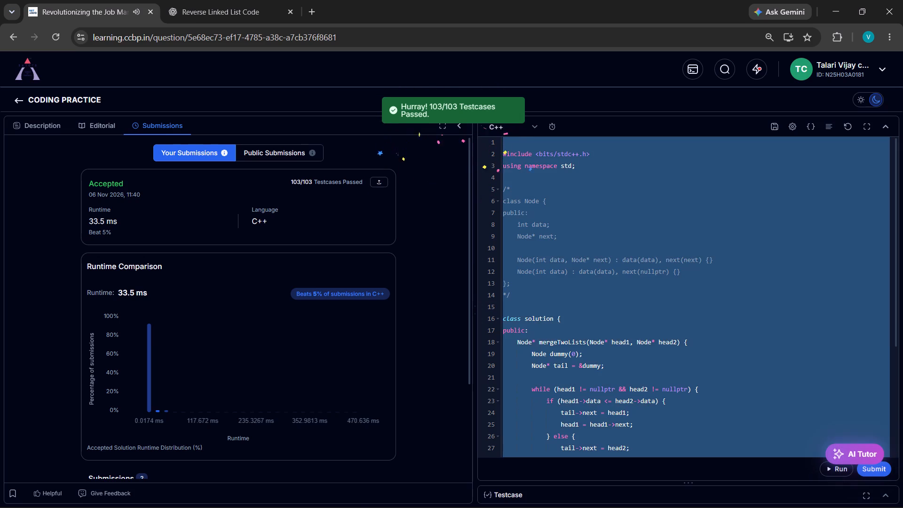
pyautogui.hotkey('ctrl', 'c')
pyautogui.click(249, 0)
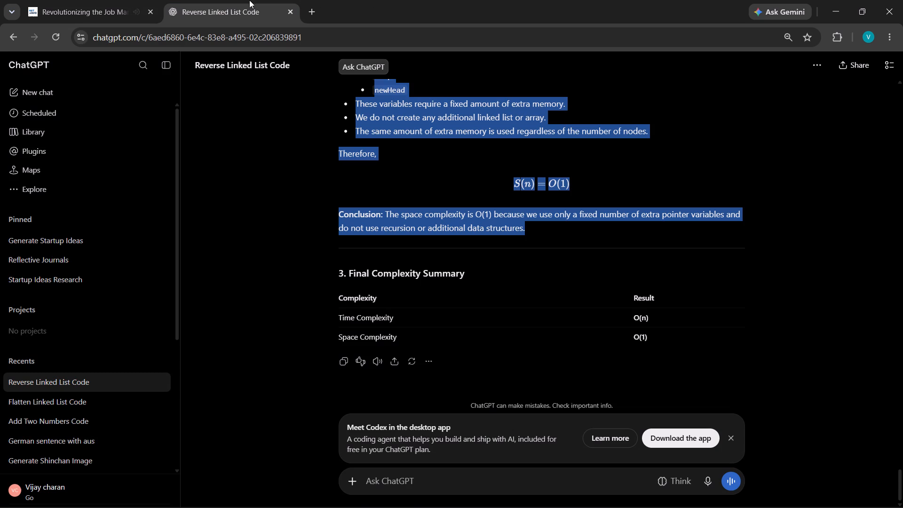
pyautogui.click(403, 477)
pyautogui.hotkey('ctrl', 'v')
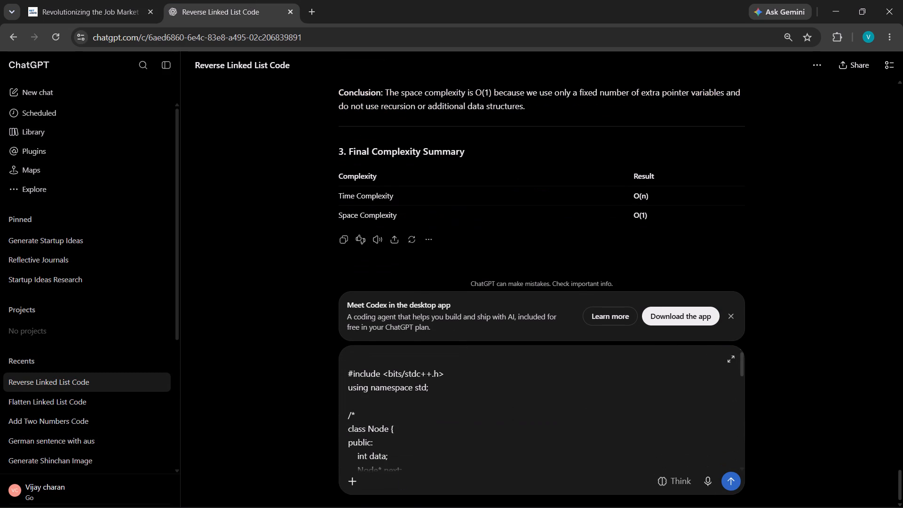
pyautogui.press('Return')
# Switch to Word and paste the copied solution code into the empty text box on page 9.
pyautogui.click(98, 0)
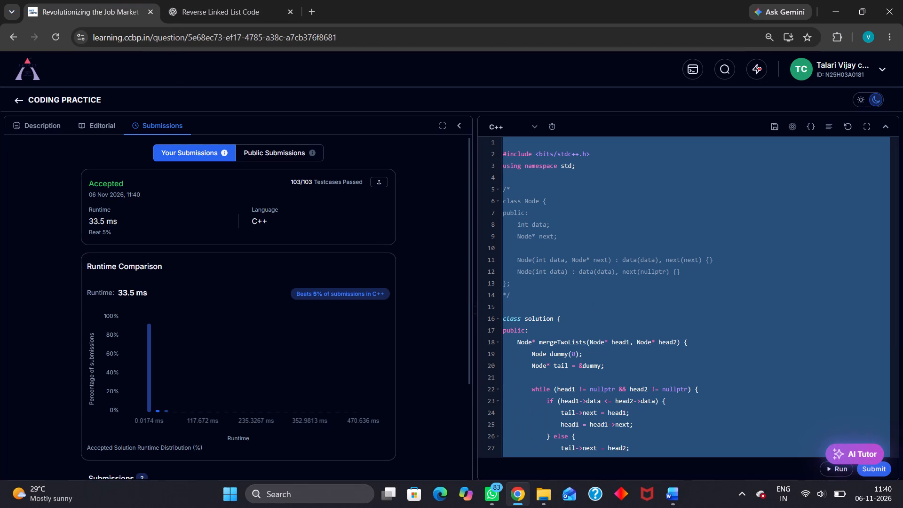
pyautogui.click(676, 487)
pyautogui.scroll(-2, 483, 380)
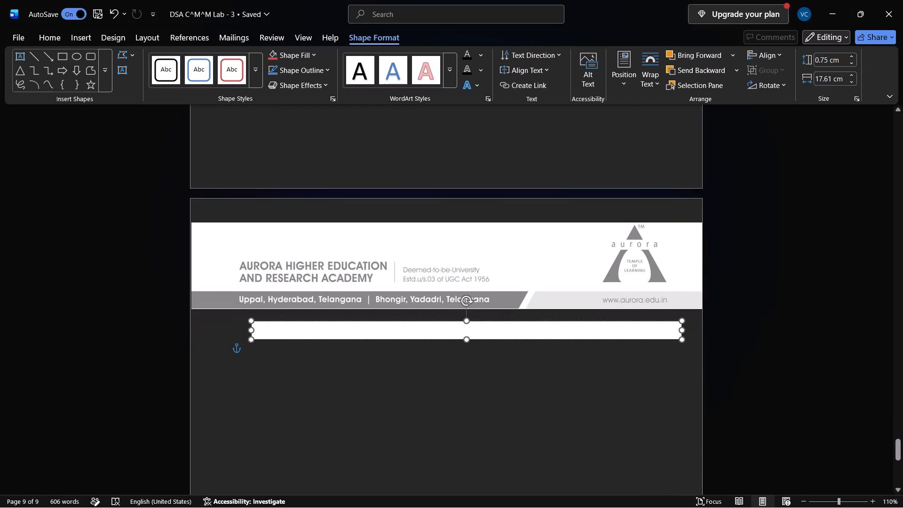
pyautogui.rightClick(423, 327)
pyautogui.click(450, 168)
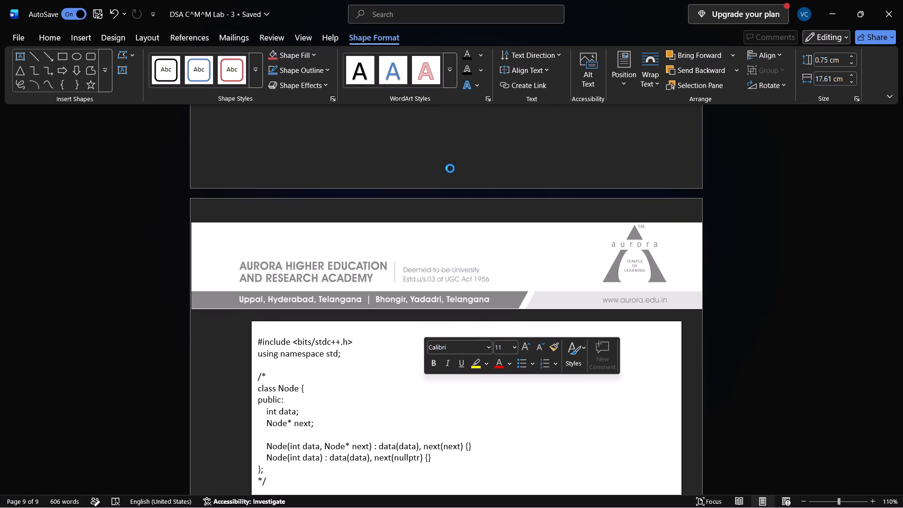
# Add the label 'Test Cases :' below the code text box, followed by blank lines.
pyautogui.scroll(-3, 475, 367)
pyautogui.click(459, 427)
pyautogui.scroll(-15, 459, 427)
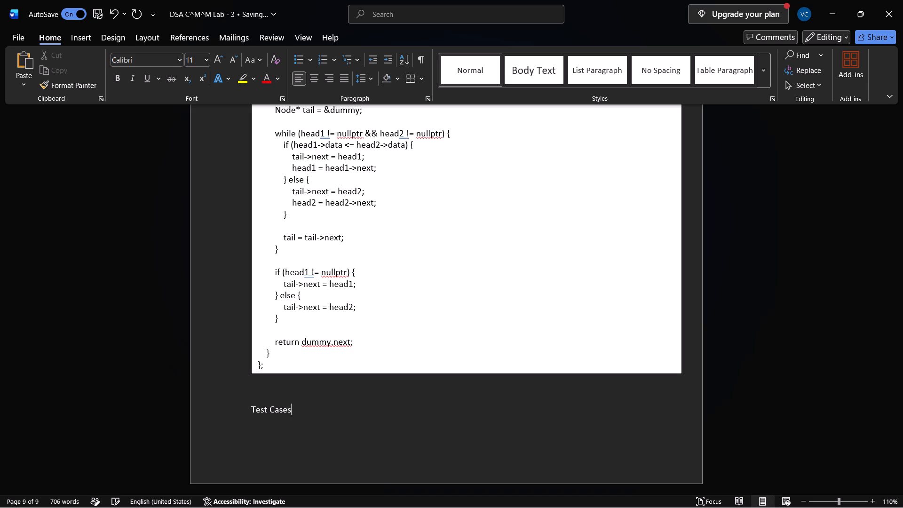
pyautogui.press('space')
pyautogui.write(':')
pyautogui.press('Return')
pyautogui.press('Return')
pyautogui.press('Return')
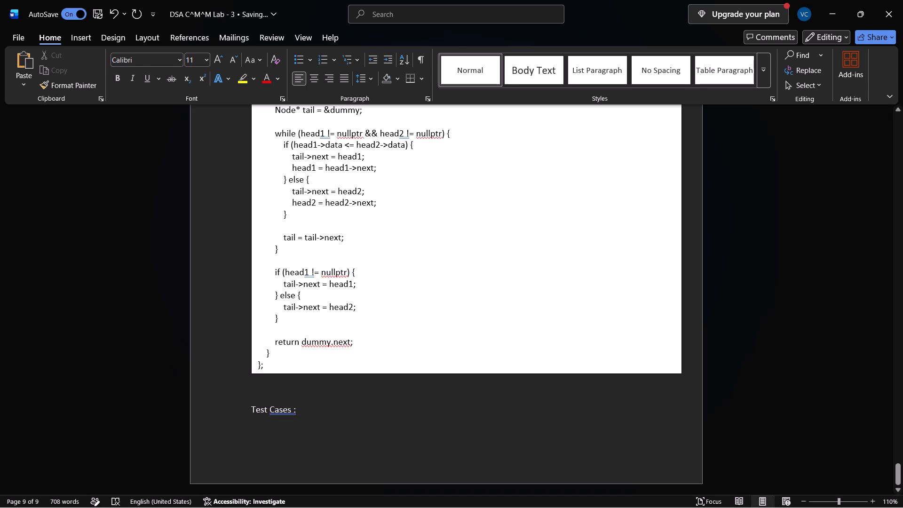
# Set the 'Test Cases' label's font size to 12 and add two blank lines after it.
pyautogui.moveTo(292, 413); pyautogui.dragTo(251, 413)
pyautogui.click(339, 377)
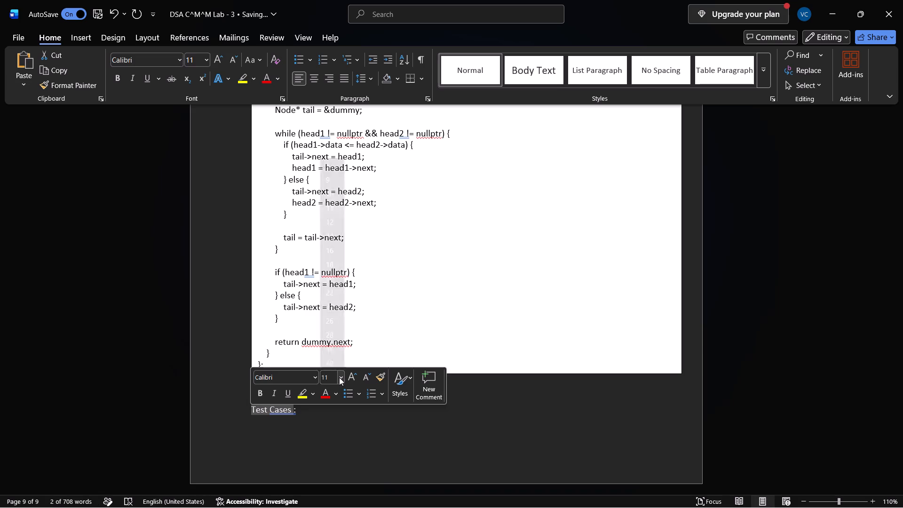
pyautogui.click(333, 202)
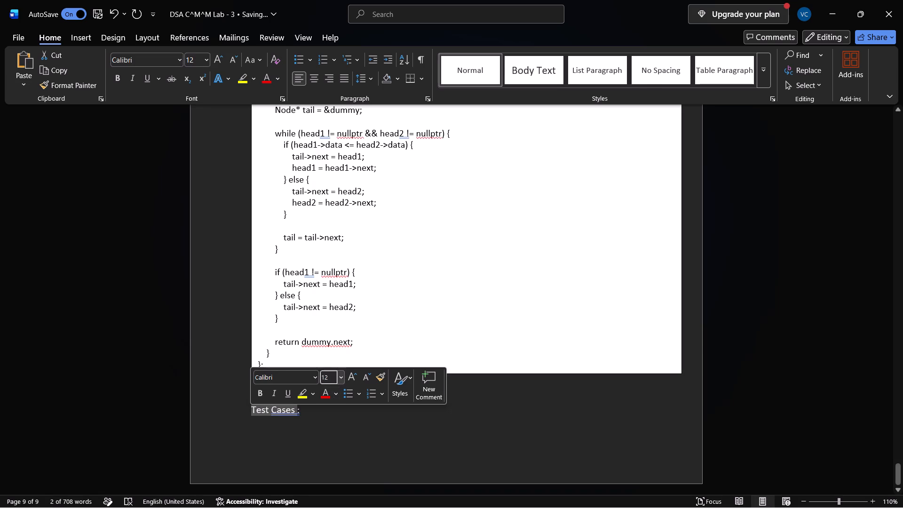
pyautogui.click(325, 412)
pyautogui.press('Return')
pyautogui.press('Return')
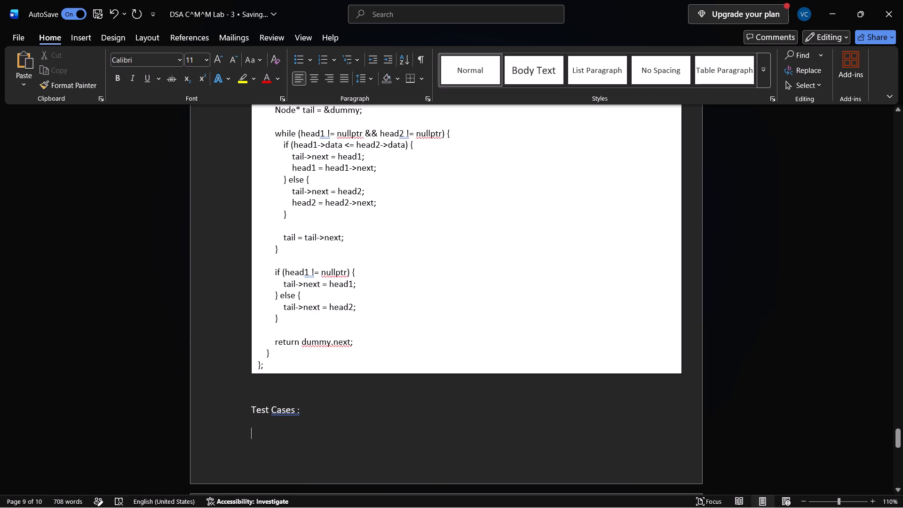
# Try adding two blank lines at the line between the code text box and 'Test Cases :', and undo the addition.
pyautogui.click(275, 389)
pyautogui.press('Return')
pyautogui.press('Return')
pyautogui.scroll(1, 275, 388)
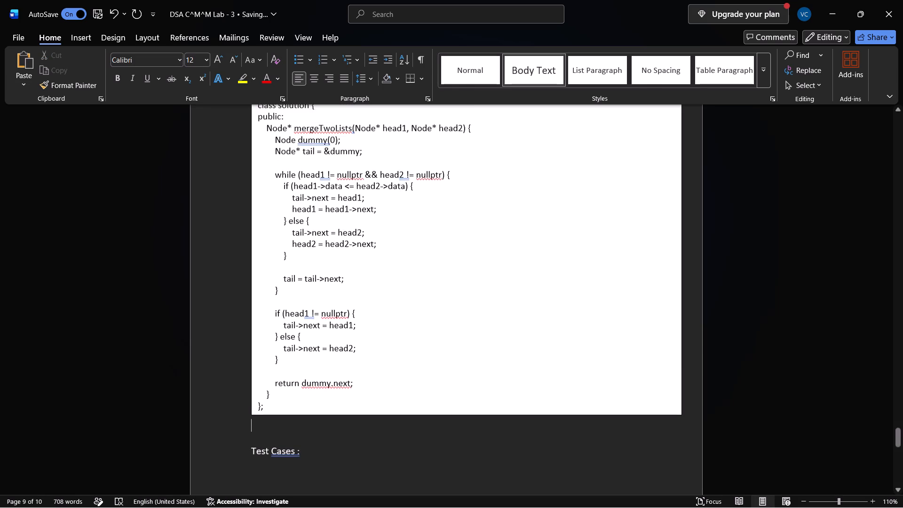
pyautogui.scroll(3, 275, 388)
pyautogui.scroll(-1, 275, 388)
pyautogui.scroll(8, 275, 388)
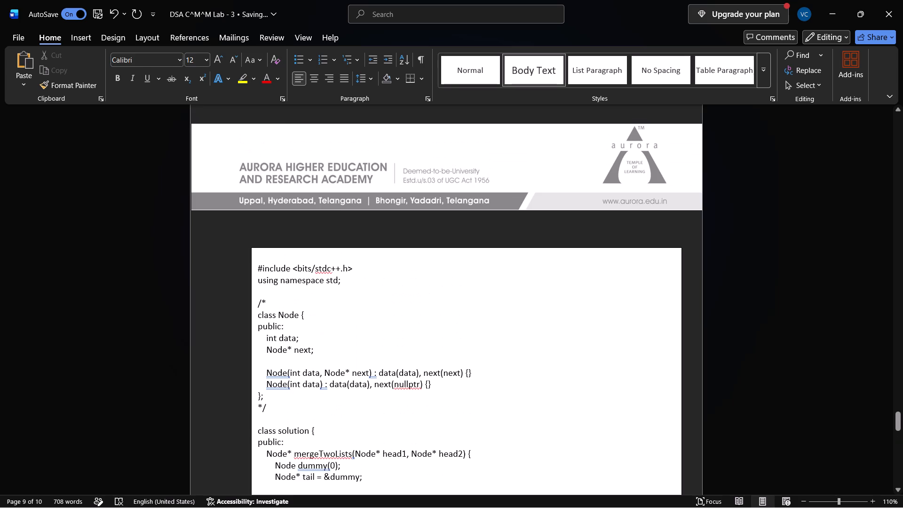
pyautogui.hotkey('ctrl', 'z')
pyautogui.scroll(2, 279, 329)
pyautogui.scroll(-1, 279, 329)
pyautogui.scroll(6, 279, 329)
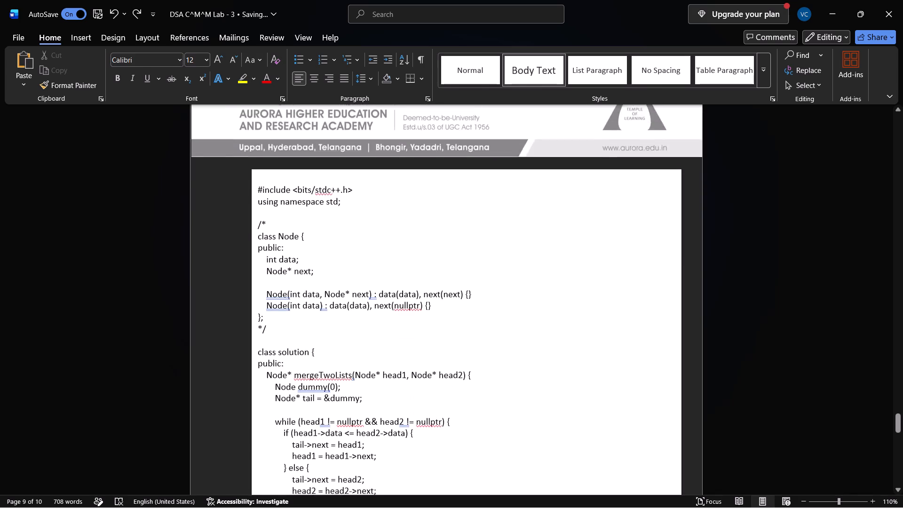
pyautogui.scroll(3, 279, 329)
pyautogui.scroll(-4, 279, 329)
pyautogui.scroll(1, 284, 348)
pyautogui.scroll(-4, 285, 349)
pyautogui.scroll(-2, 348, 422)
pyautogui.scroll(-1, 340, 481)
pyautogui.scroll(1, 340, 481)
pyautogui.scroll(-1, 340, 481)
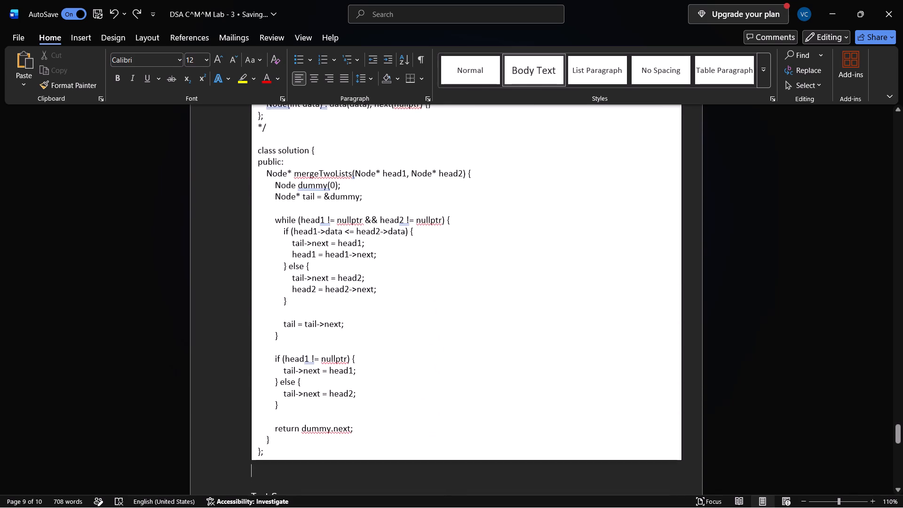
# Insert five blank lines before 'Test Cases :' so the label moves to the start of page 10.
pyautogui.scroll(-2, 303, 483)
pyautogui.click(275, 462)
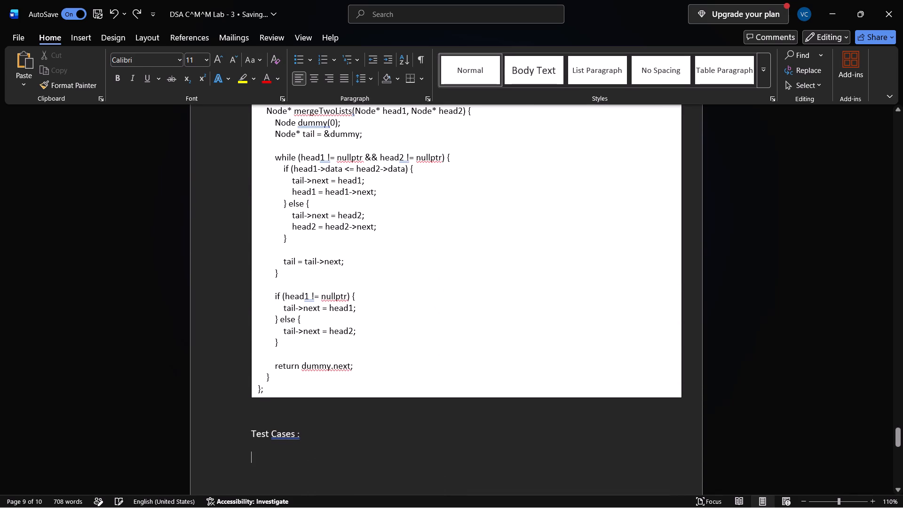
pyautogui.click(250, 434)
pyautogui.press('Return')
pyautogui.press('Return')
pyautogui.press('Return')
pyautogui.press('Return')
pyautogui.press('Return')
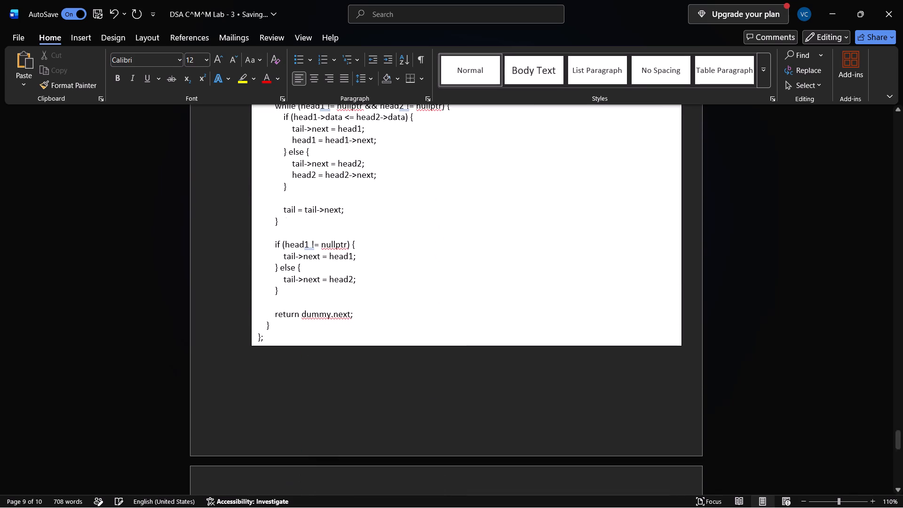
pyautogui.scroll(-2, 260, 434)
pyautogui.scroll(1, 260, 434)
pyautogui.scroll(-2, 260, 434)
pyautogui.click(328, 395)
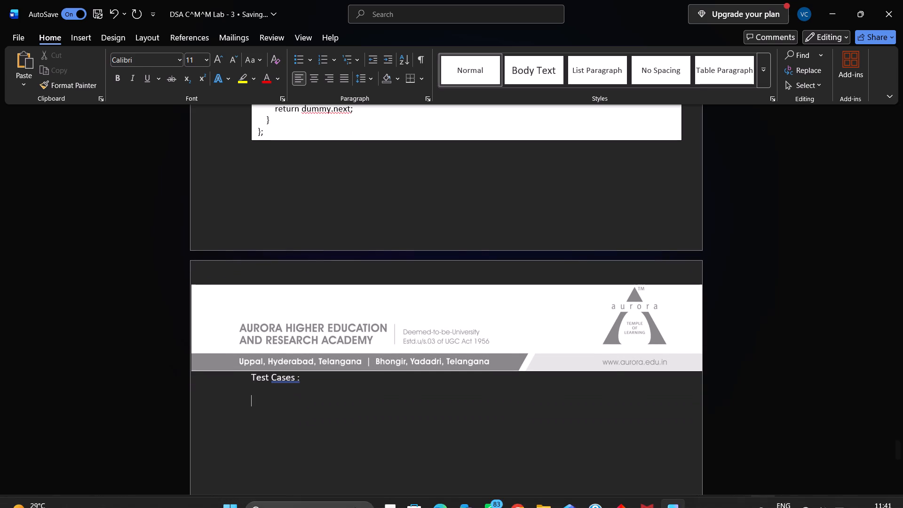
# Switch to Chrome and capture a screenshot of the Merge Two Sorted Linked Lists description beside the end of the solution code.
pyautogui.click(507, 496)
pyautogui.click(525, 285)
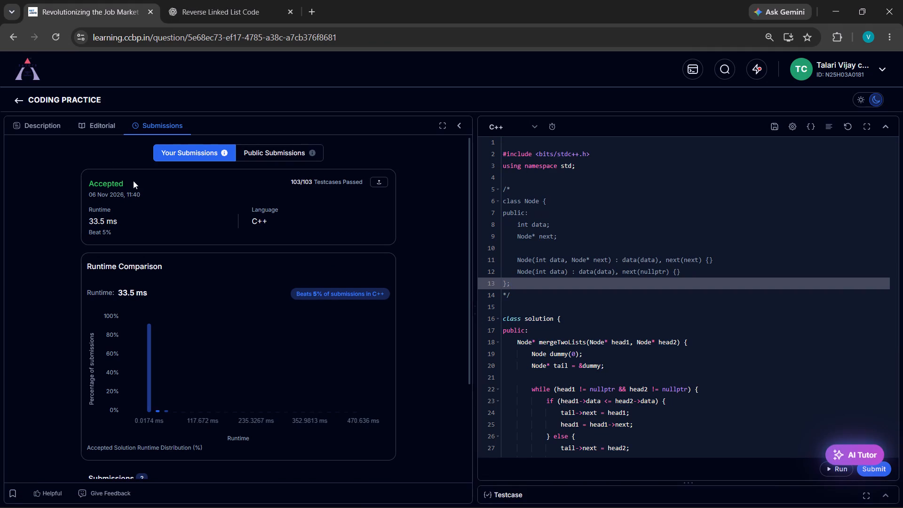
pyautogui.click(44, 122)
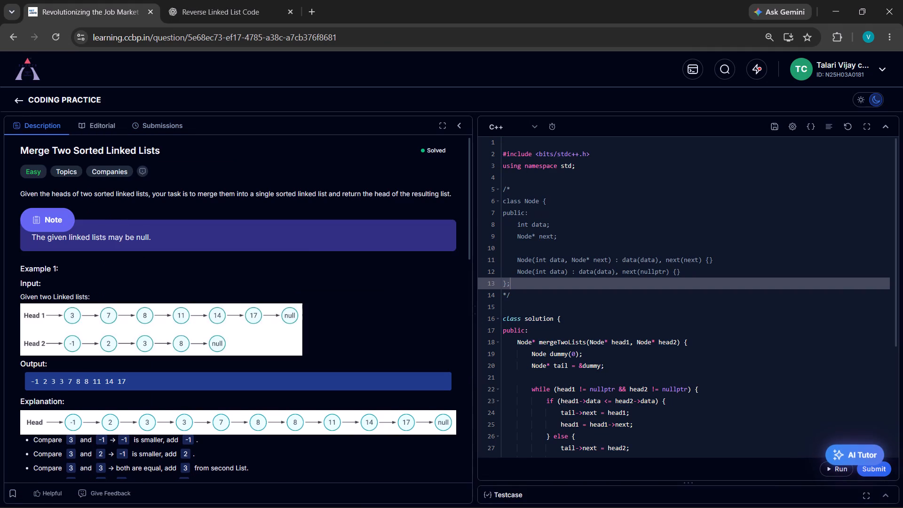
pyautogui.scroll(-5, 575, 307)
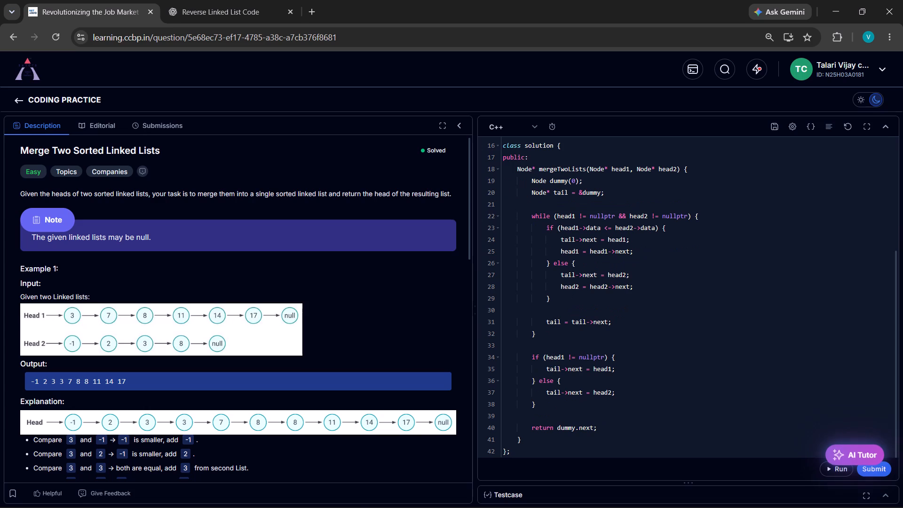
pyautogui.press('ctrl+Print')
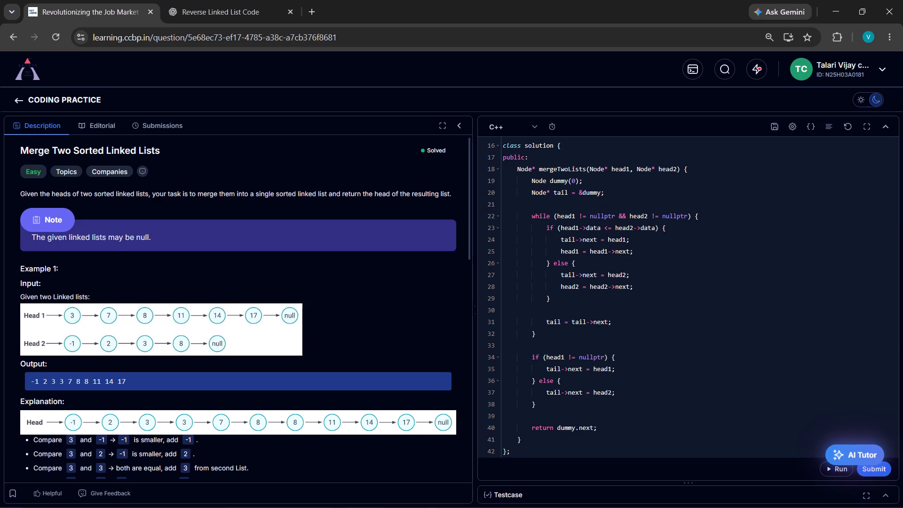
# Switch to Word and add one blank line above the 'Test Cases :' label on page 10.
pyautogui.click(677, 496)
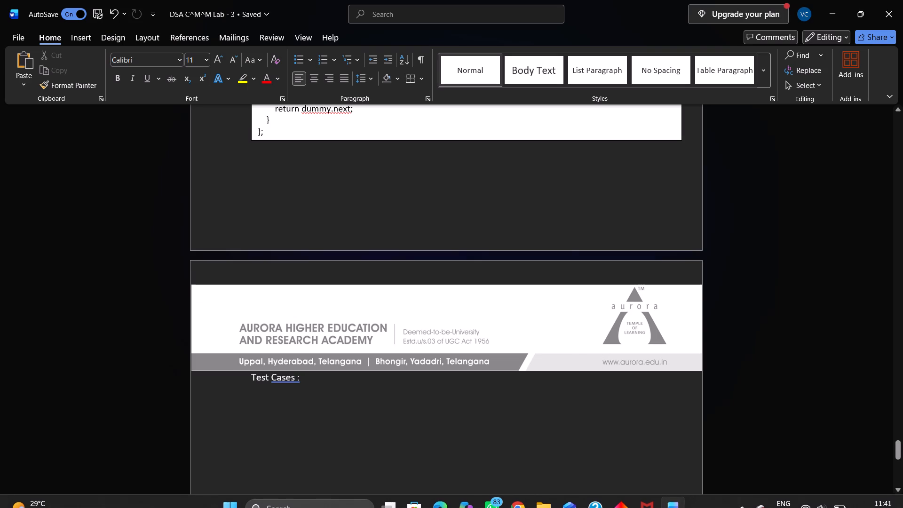
pyautogui.scroll(2, 391, 383)
pyautogui.click(248, 440)
pyautogui.press('Return')
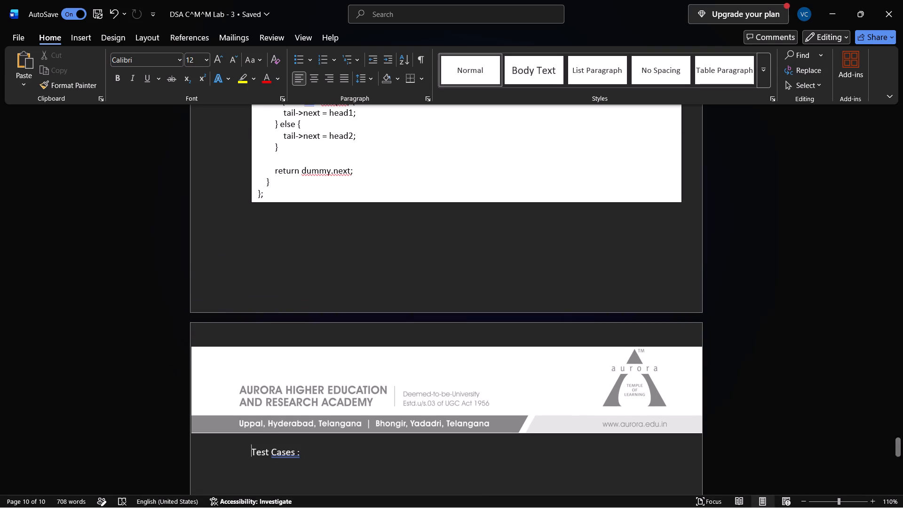
# Paste the captured problem screenshot above the 'Test Cases :' label on page 10 and crop the browser bar off its top.
pyautogui.press('Up')
pyautogui.press('Return')
pyautogui.hotkey('ctrl', 'v')
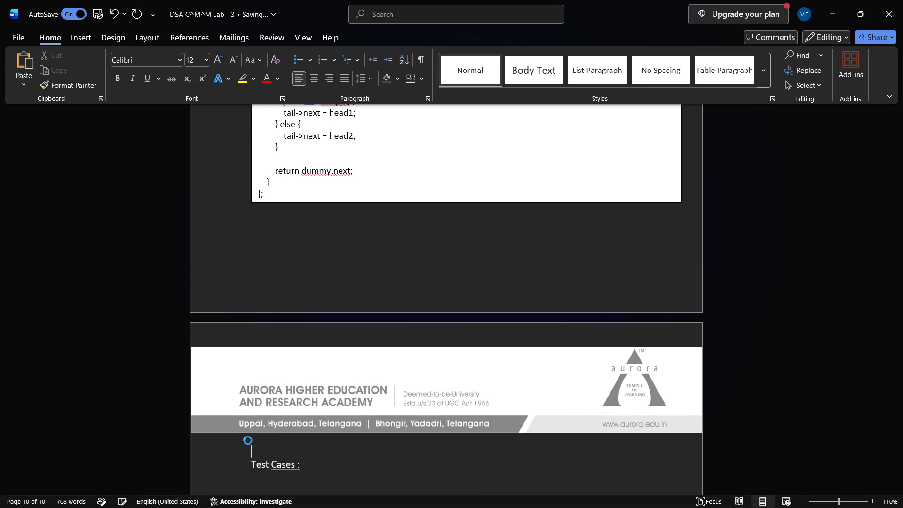
pyautogui.rightClick(385, 352)
pyautogui.click(418, 374)
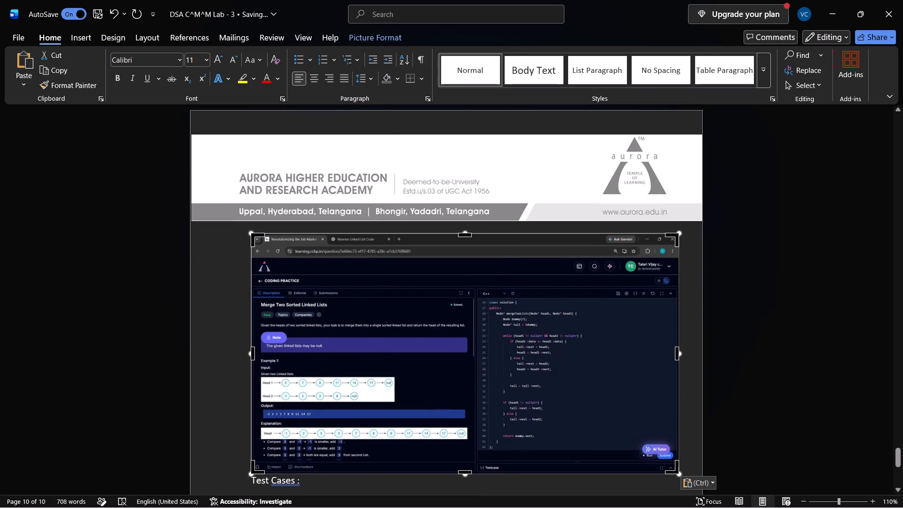
pyautogui.moveTo(467, 235); pyautogui.dragTo(467, 257)
pyautogui.click(755, 288)
# Add one blank line between the pasted screenshot and 'Test Cases :', and place the cursor on the line below the label.
pyautogui.scroll(-5, 570, 327)
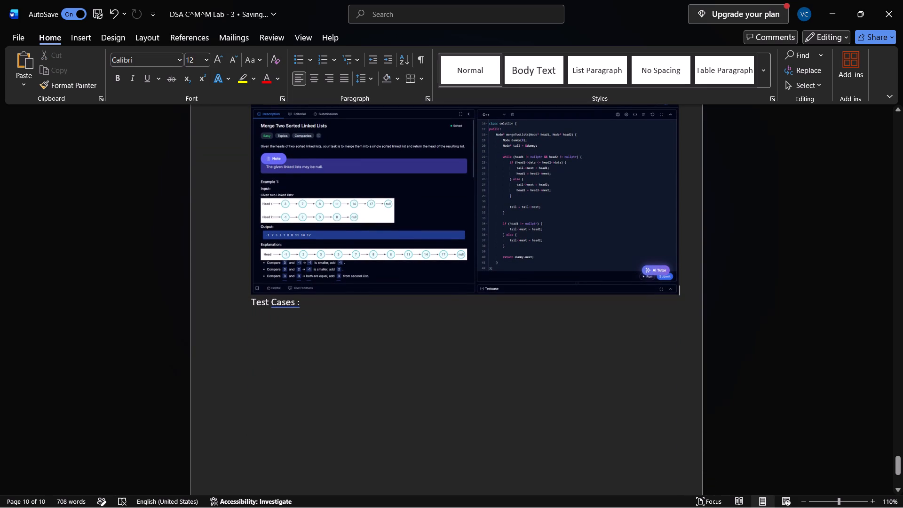
pyautogui.click(251, 301)
pyautogui.press('Return')
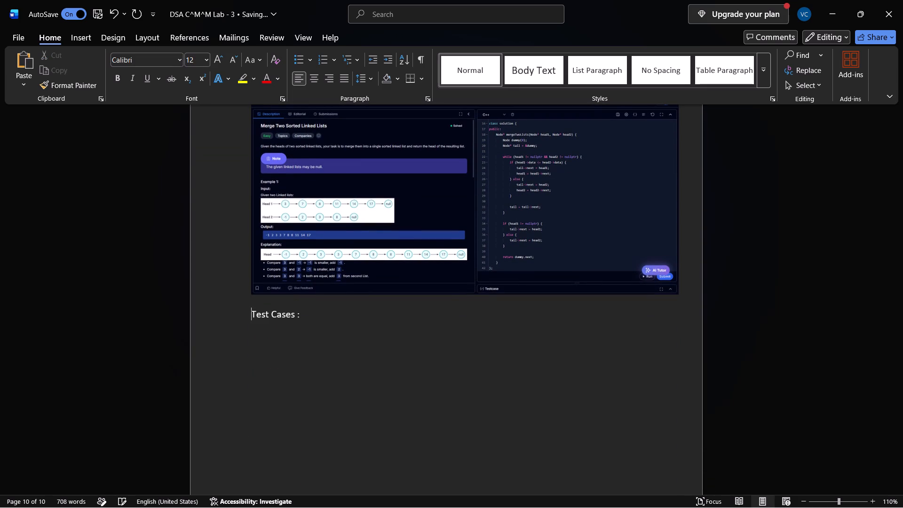
pyautogui.click(293, 339)
# Switch to Chrome, submit the Merge Two Sorted Linked Lists solution, and capture a screenshot of the submission result.
pyautogui.click(515, 497)
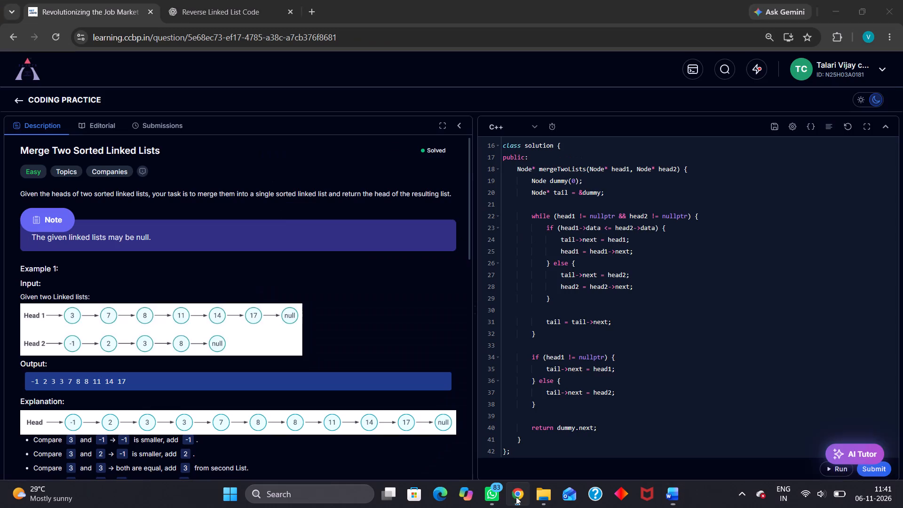
pyautogui.click(867, 471)
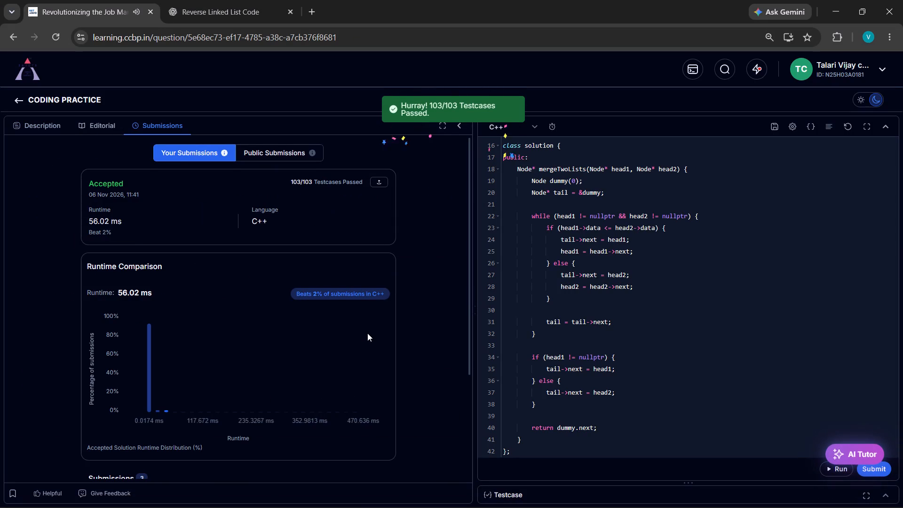
pyautogui.press('ctrl+Print')
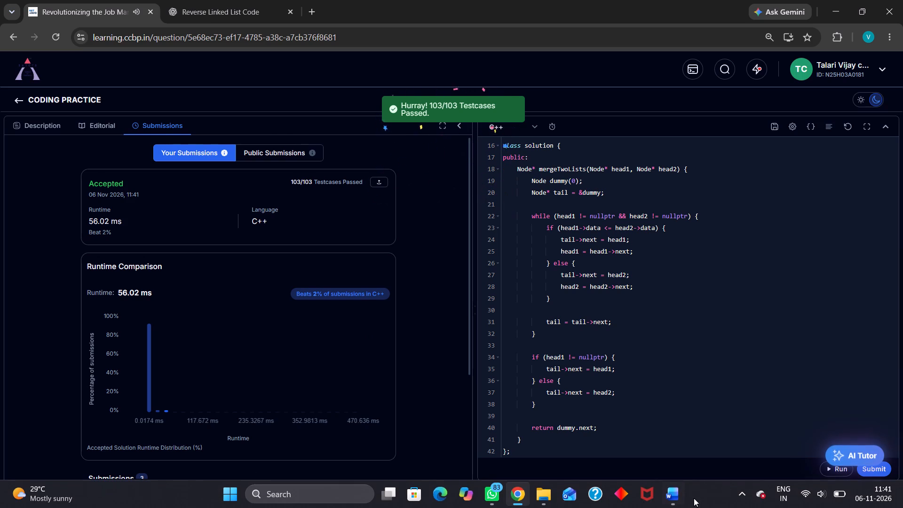
# Switch to Word, paste the submission screenshot below 'Test Cases :', and crop the browser bar off its top.
pyautogui.click(672, 490)
pyautogui.hotkey('ctrl', 'v')
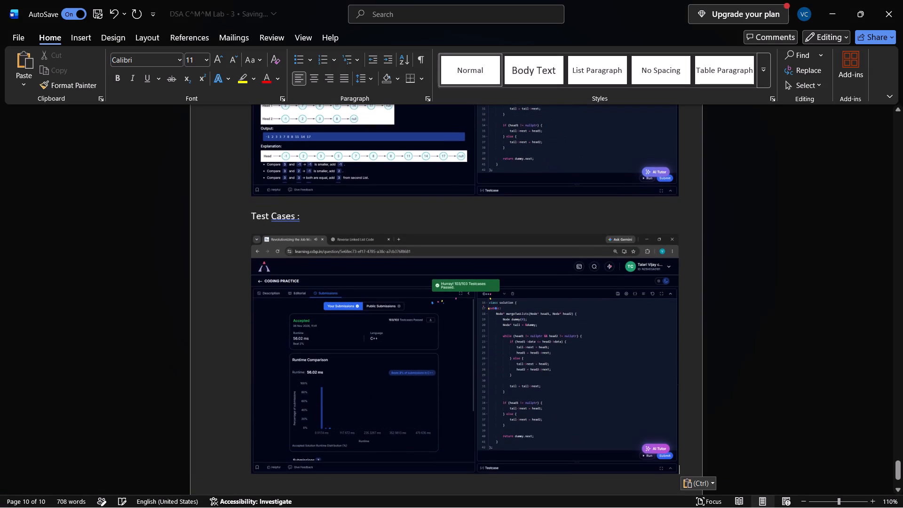
pyautogui.rightClick(436, 404)
pyautogui.click(482, 434)
pyautogui.click(477, 432)
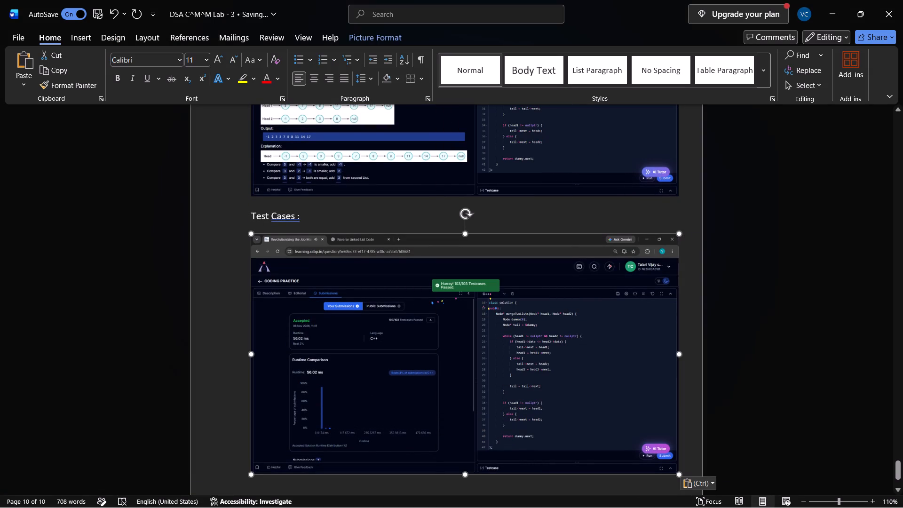
pyautogui.moveTo(462, 235); pyautogui.dragTo(461, 241)
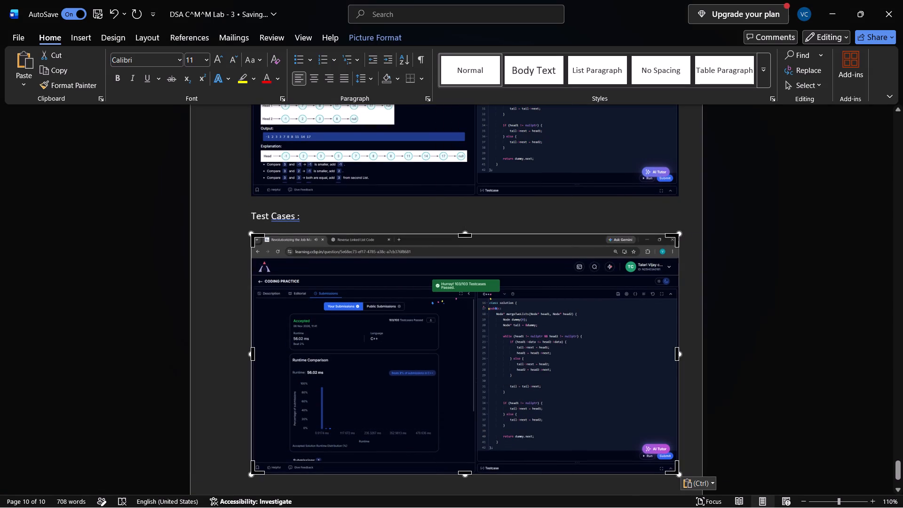
pyautogui.moveTo(461, 241); pyautogui.dragTo(462, 258)
pyautogui.click(760, 278)
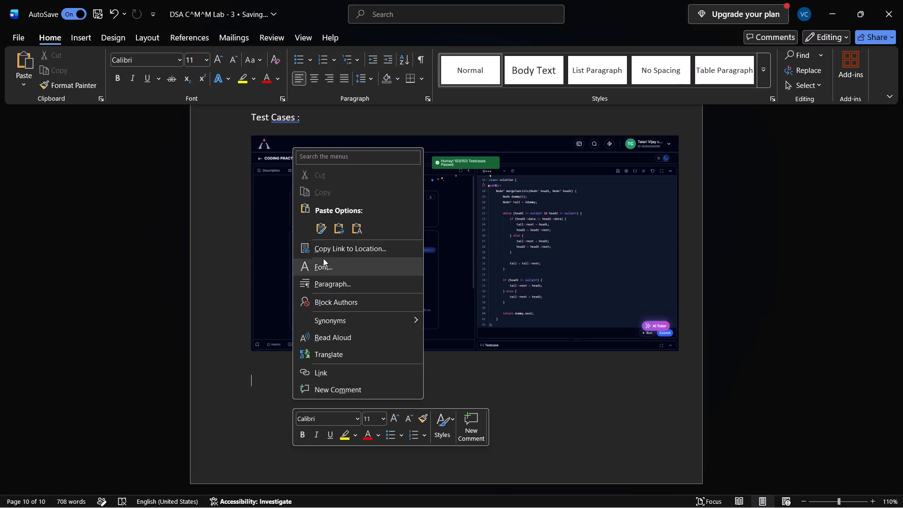
pyautogui.click(318, 232)
# Make the words 'Time Complexity' in the pasted heading bold and underlined.
pyautogui.scroll(-1, 378, 290)
pyautogui.scroll(2, 378, 290)
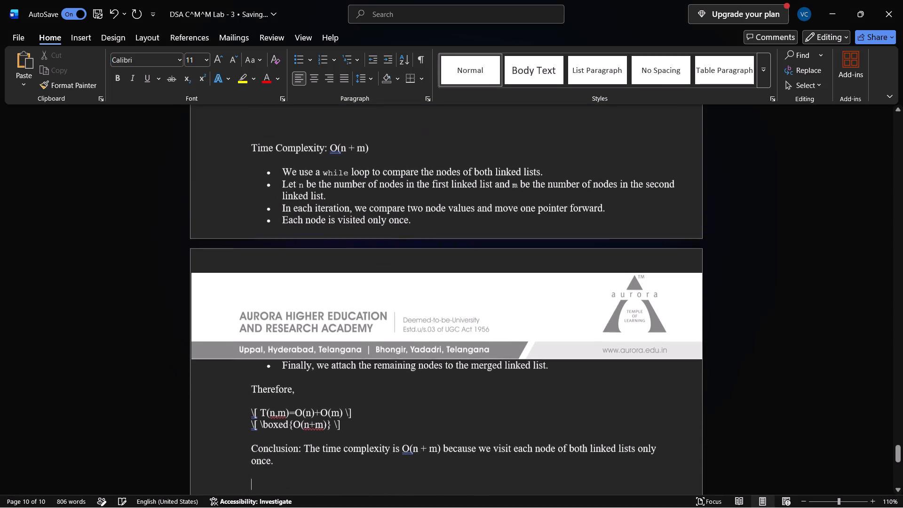
pyautogui.scroll(2, 378, 290)
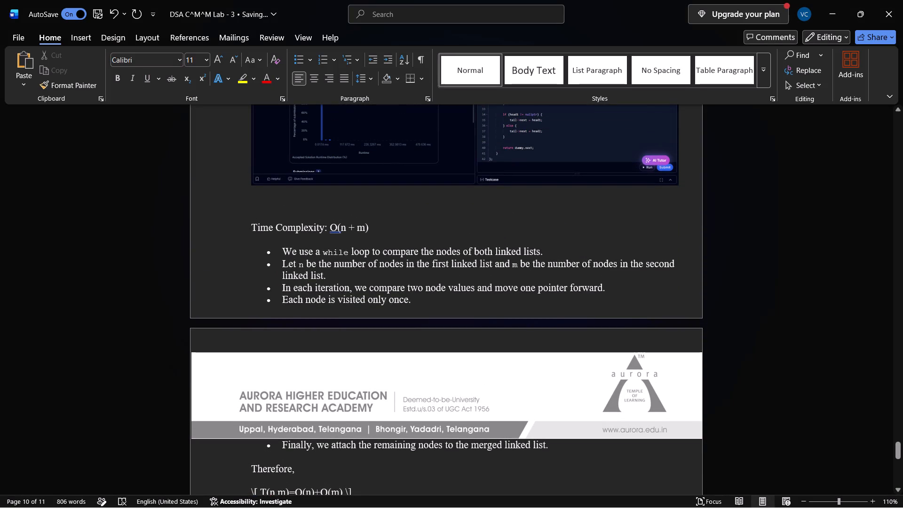
pyautogui.moveTo(323, 229); pyautogui.dragTo(248, 230)
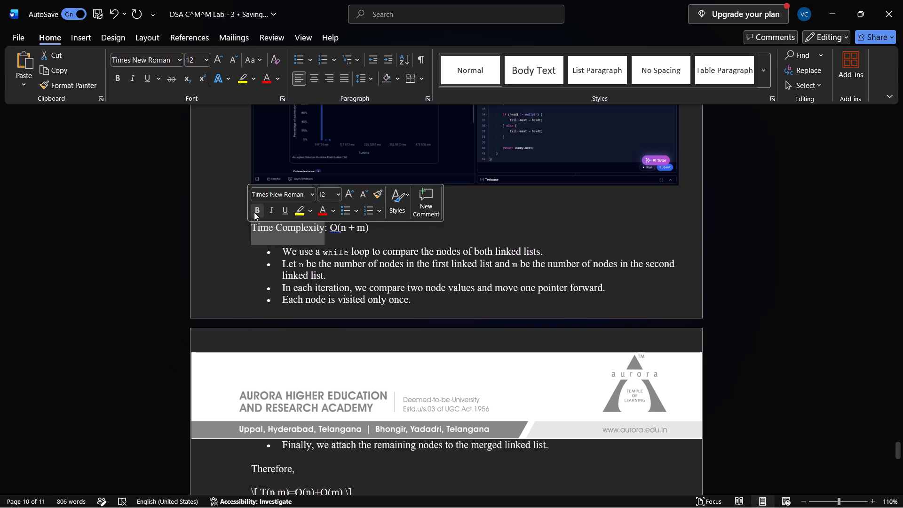
pyautogui.click(254, 211)
pyautogui.click(285, 211)
pyautogui.click(472, 224)
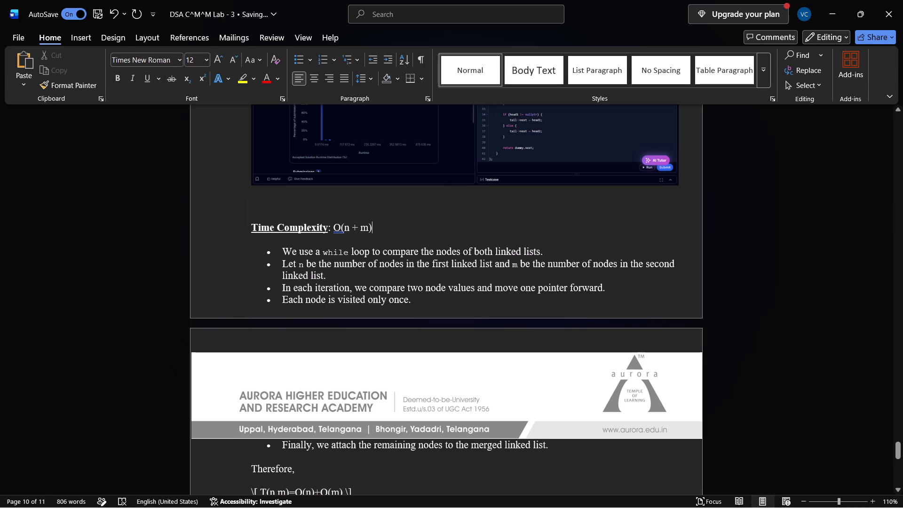
# Remove the LaTeX markup from the boxed equation line on page 11 so it reads 'O(n+m)'.
pyautogui.scroll(-5, 489, 297)
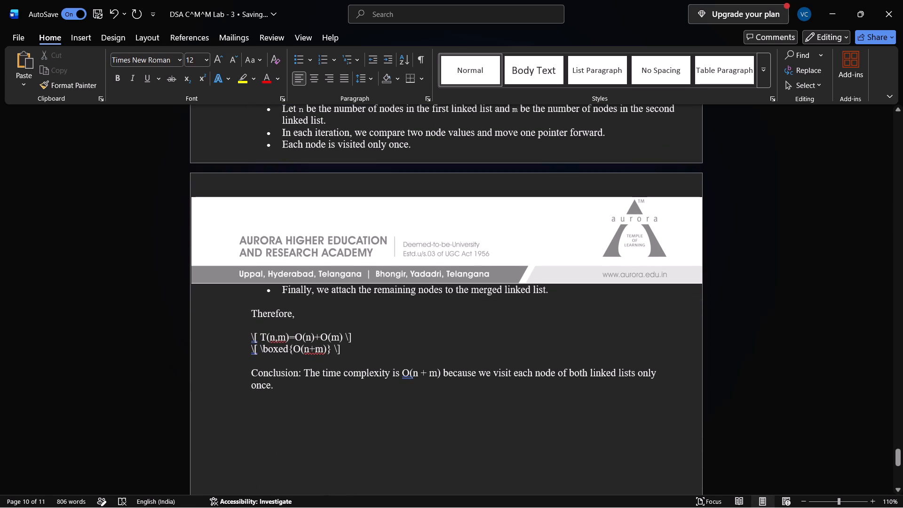
pyautogui.click(363, 355)
pyautogui.click(356, 352)
pyautogui.press('BackSpace')
pyautogui.press('BackSpace')
pyautogui.press('BackSpace')
pyautogui.press('BackSpace')
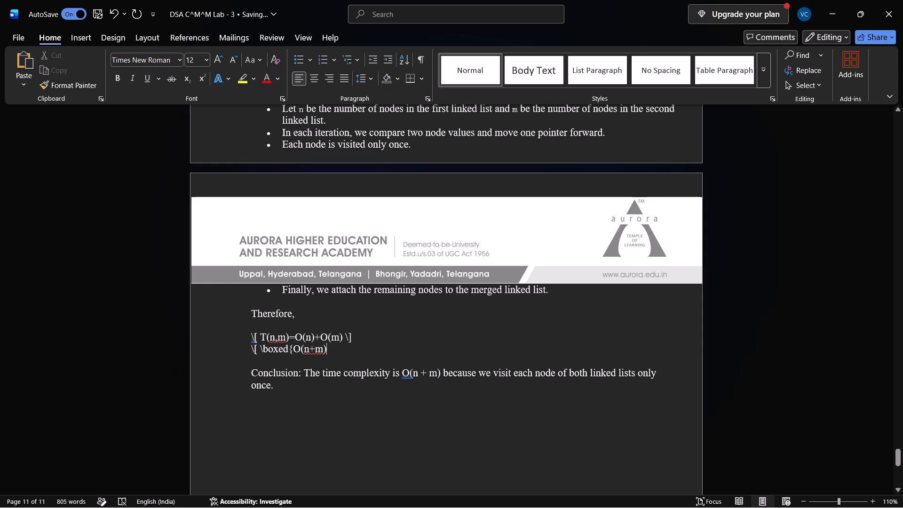
pyautogui.click(295, 350)
pyautogui.press('BackSpace')
pyautogui.press('BackSpace')
pyautogui.press('BackSpace')
pyautogui.press('BackSpace')
pyautogui.press('BackSpace')
pyautogui.press('BackSpace')
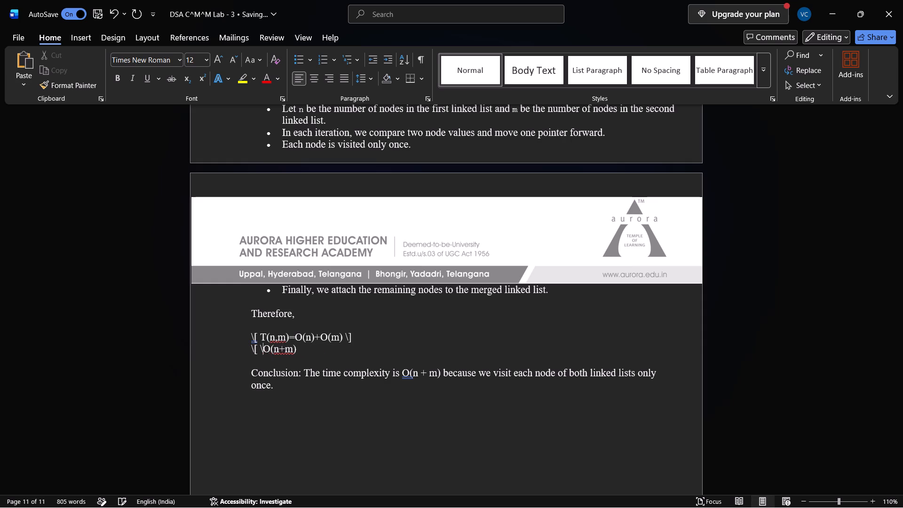
pyautogui.press('BackSpace')
pyautogui.press('BackSpace')
pyautogui.press('BackSpace')
pyautogui.press('BackSpace')
# Remove the LaTeX brackets around the equation below 'Therefore,' so it reads 'T(n,m)=O(n)+O(m)'.
pyautogui.click(365, 336)
pyautogui.press('BackSpace')
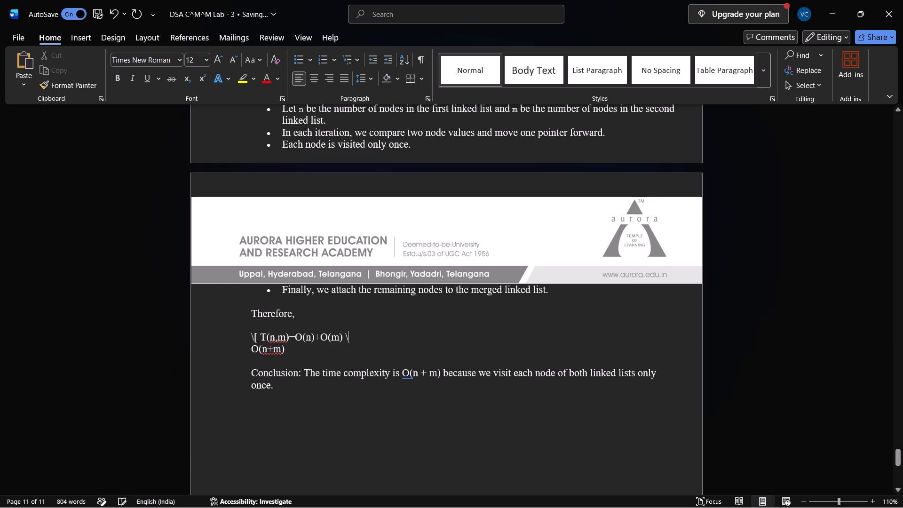
pyautogui.press('BackSpace')
pyautogui.click(262, 338)
pyautogui.press('BackSpace')
pyautogui.press('BackSpace')
pyautogui.press('BackSpace')
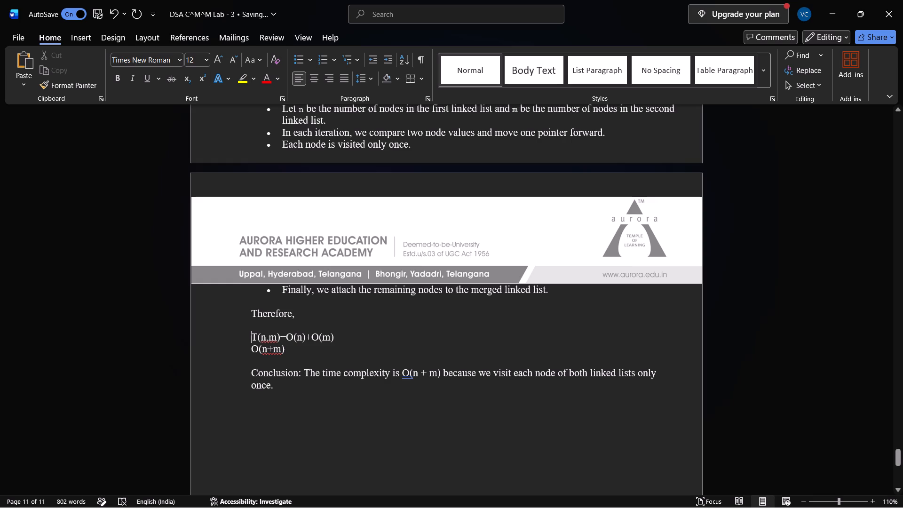